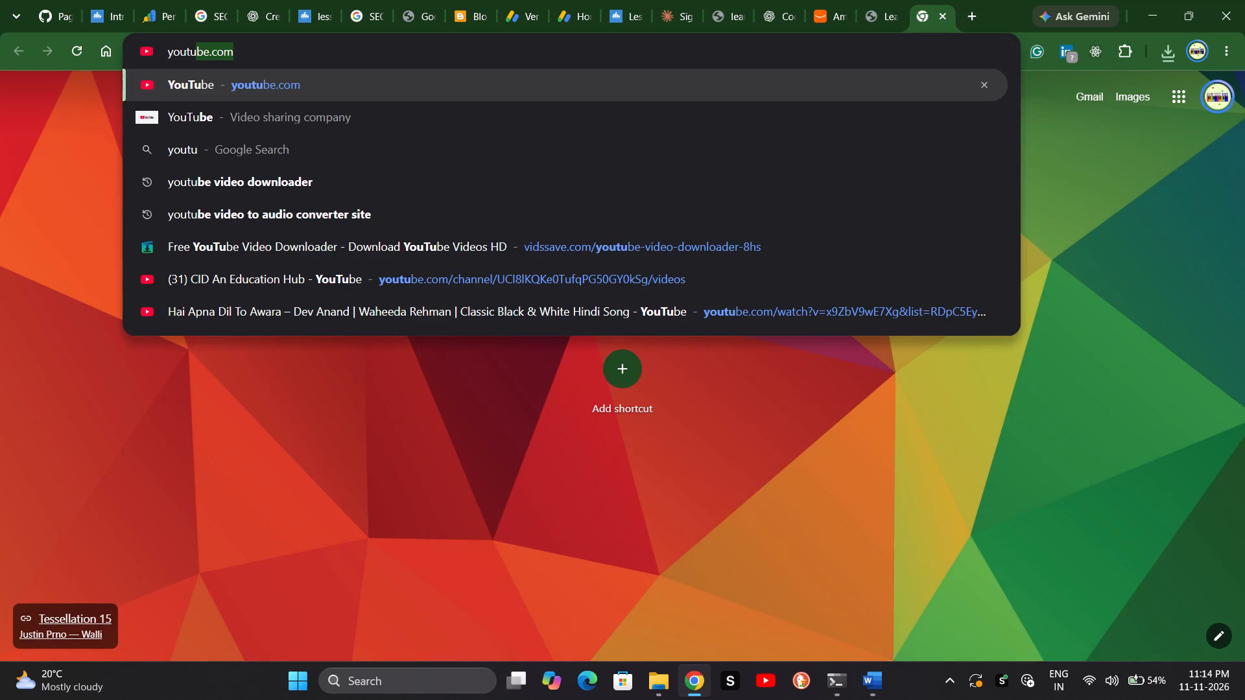
{"action": "key", "text": "Return"}
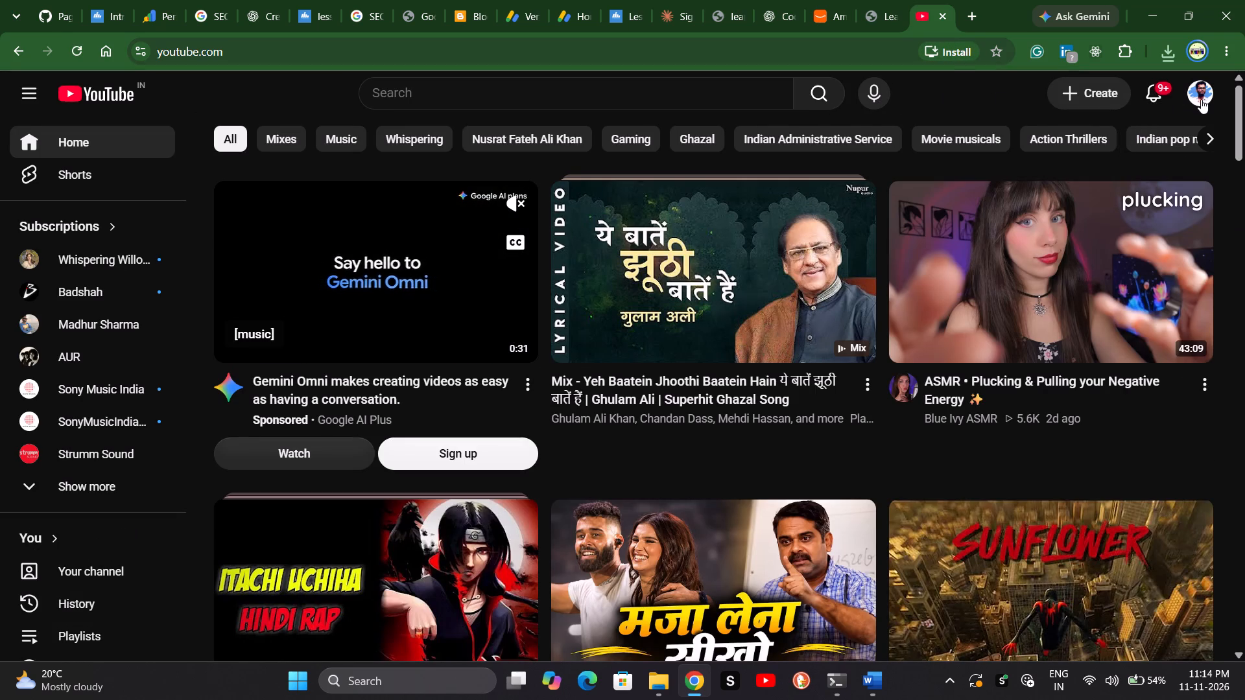
Upload LearnInCreation_60_Second_Promo.mp4 from the Downloads folder as a new video on the YouTube channel.
{"action": "left_click", "coordinate": [1077, 93]}
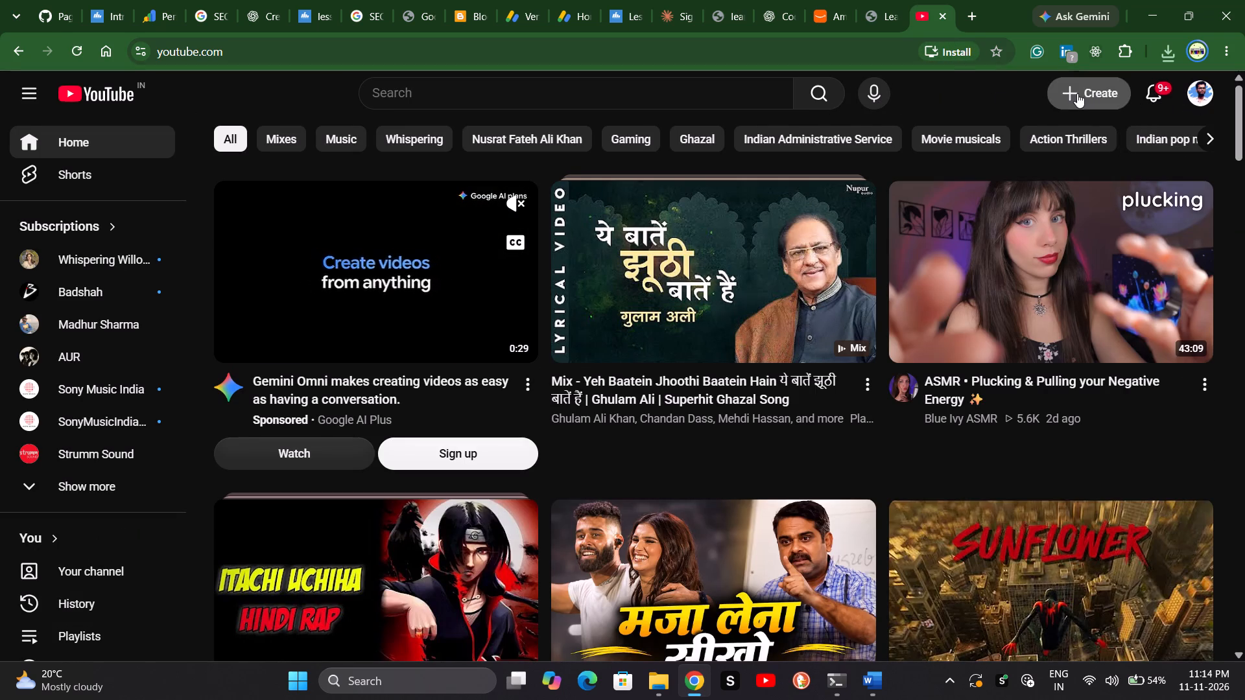
{"action": "left_click", "coordinate": [1100, 134]}
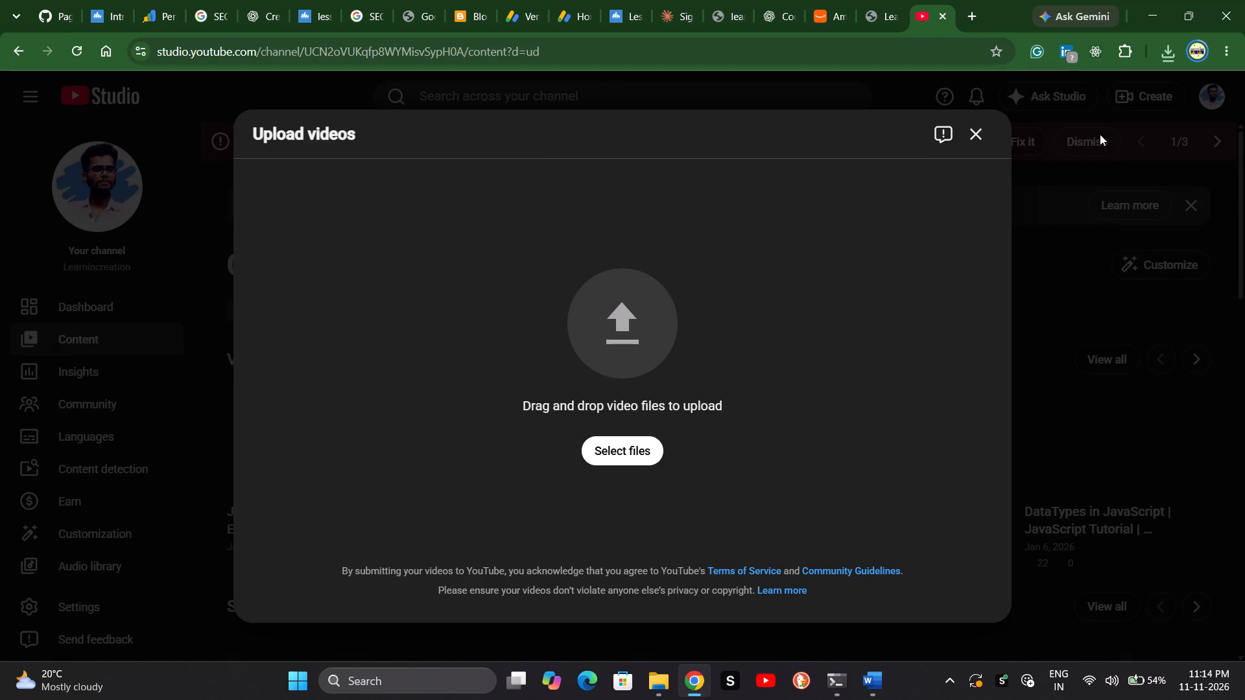
{"action": "left_click", "coordinate": [617, 448]}
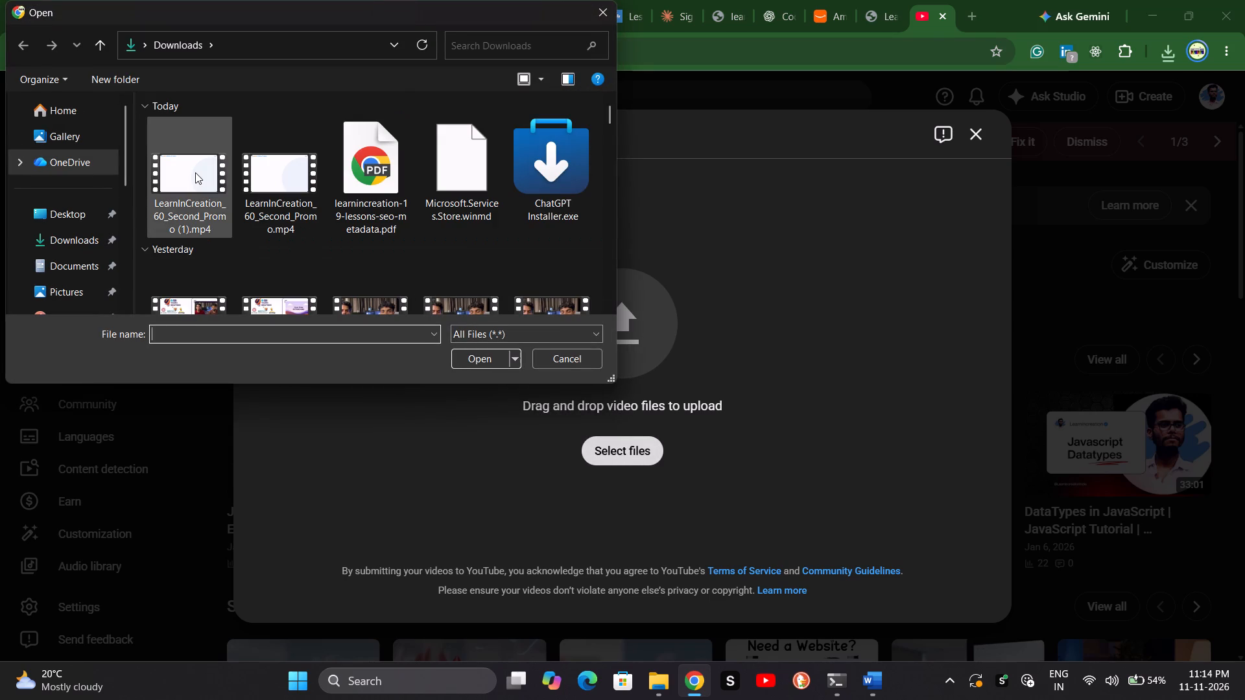
{"action": "left_click", "coordinate": [271, 170]}
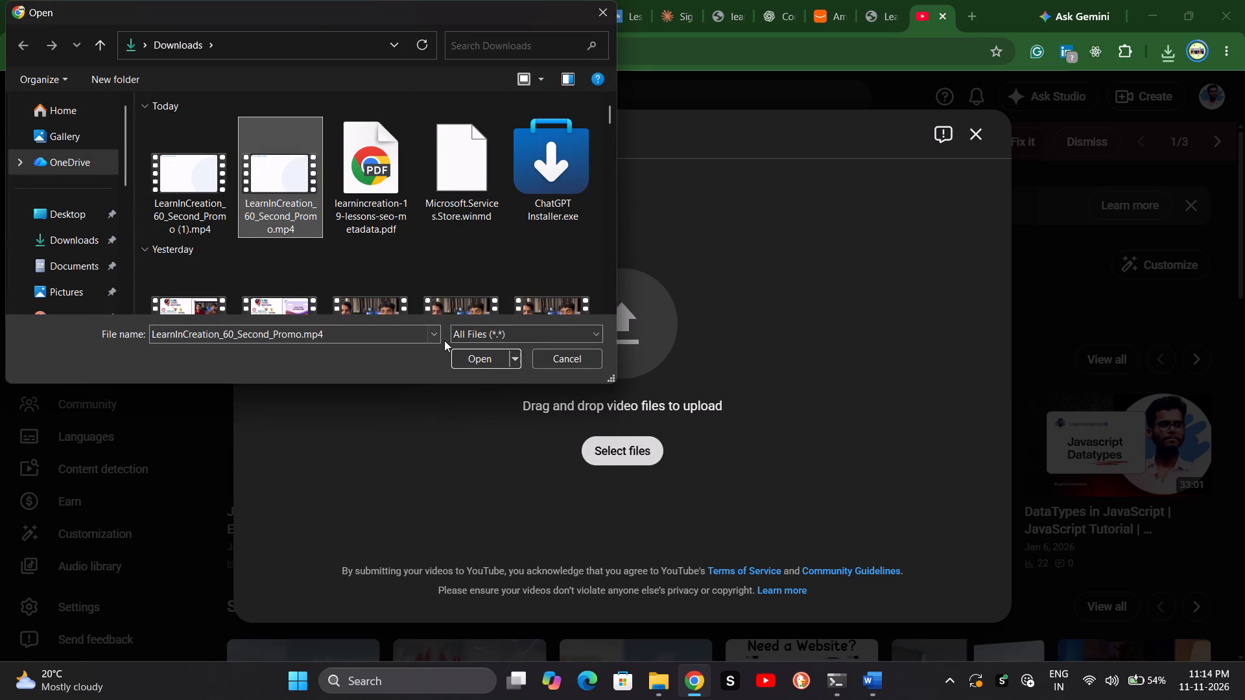
{"action": "left_click", "coordinate": [475, 357]}
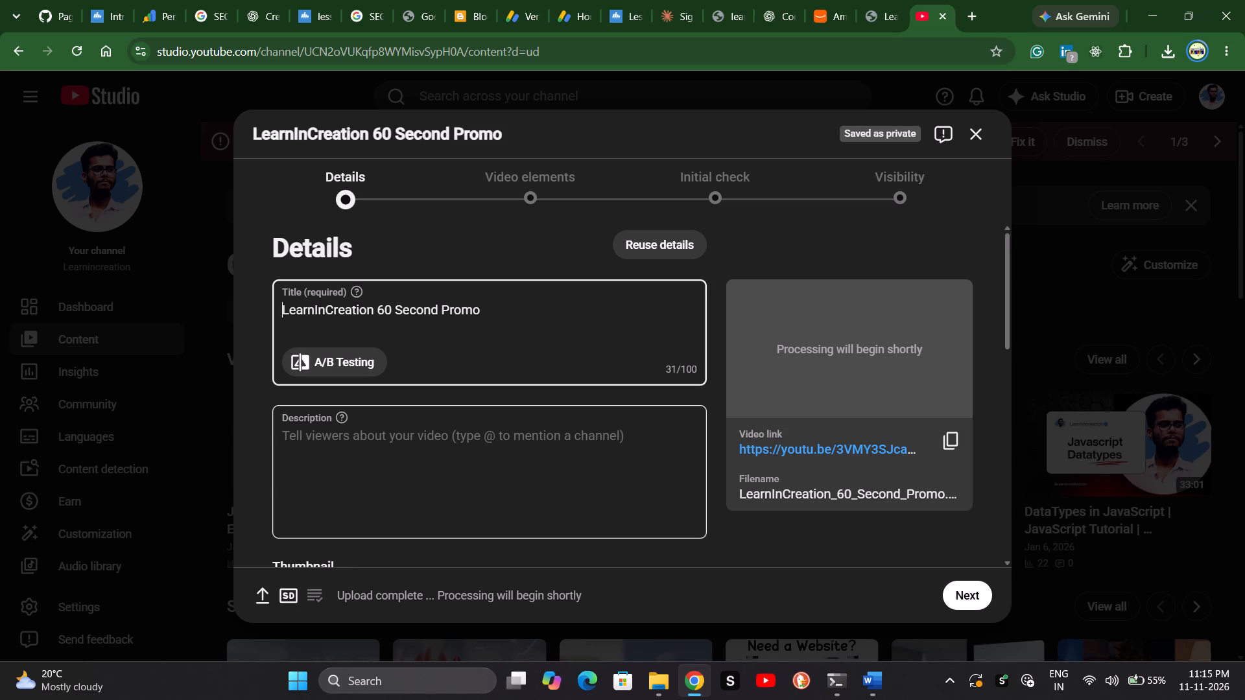
Replace the video title with the author's name followed by "Books on Amazon Kindle" and a trailing space.
{"action": "key", "text": "Right"}
{"action": "key", "text": "Right"}
{"action": "key", "text": "Right"}
{"action": "key", "text": "Right"}
{"action": "key", "text": "Right"}
{"action": "key", "text": "Right"}
{"action": "key", "text": "Right"}
{"action": "key", "text": "Right"}
{"action": "key", "text": "Right"}
{"action": "key", "text": "Right"}
{"action": "key", "text": "Right"}
{"action": "key", "text": "Right"}
{"action": "key", "text": "Right"}
{"action": "key", "text": "Right"}
{"action": "key", "text": "Right"}
{"action": "key", "text": "Right"}
{"action": "key", "text": "Right"}
{"action": "key", "text": "Right"}
{"action": "key", "text": "Right"}
{"action": "key", "text": "Right"}
{"action": "key", "text": "shift+Left"}
{"action": "key", "text": "shift+Left"}
{"action": "key", "text": "shift+Left"}
{"action": "key", "text": "shift+Left"}
{"action": "key", "text": "shift+Left"}
{"action": "key", "text": "shift+Left"}
{"action": "key", "text": "shift+Left"}
{"action": "key", "text": "shift+Left"}
{"action": "key", "text": "shift+Left"}
{"action": "key", "text": "shift+Left"}
{"action": "key", "text": "shift+Left"}
{"action": "key", "text": "shift+Left"}
{"action": "key", "text": "shift+Left"}
{"action": "key", "text": "shift+Left"}
{"action": "key", "text": "shift+Left"}
{"action": "key", "text": "shift+Left"}
{"action": "key", "text": "shift+Left"}
{"action": "key", "text": "shift+Left"}
{"action": "key", "text": "shift+Left"}
{"action": "key", "text": "shift+Left"}
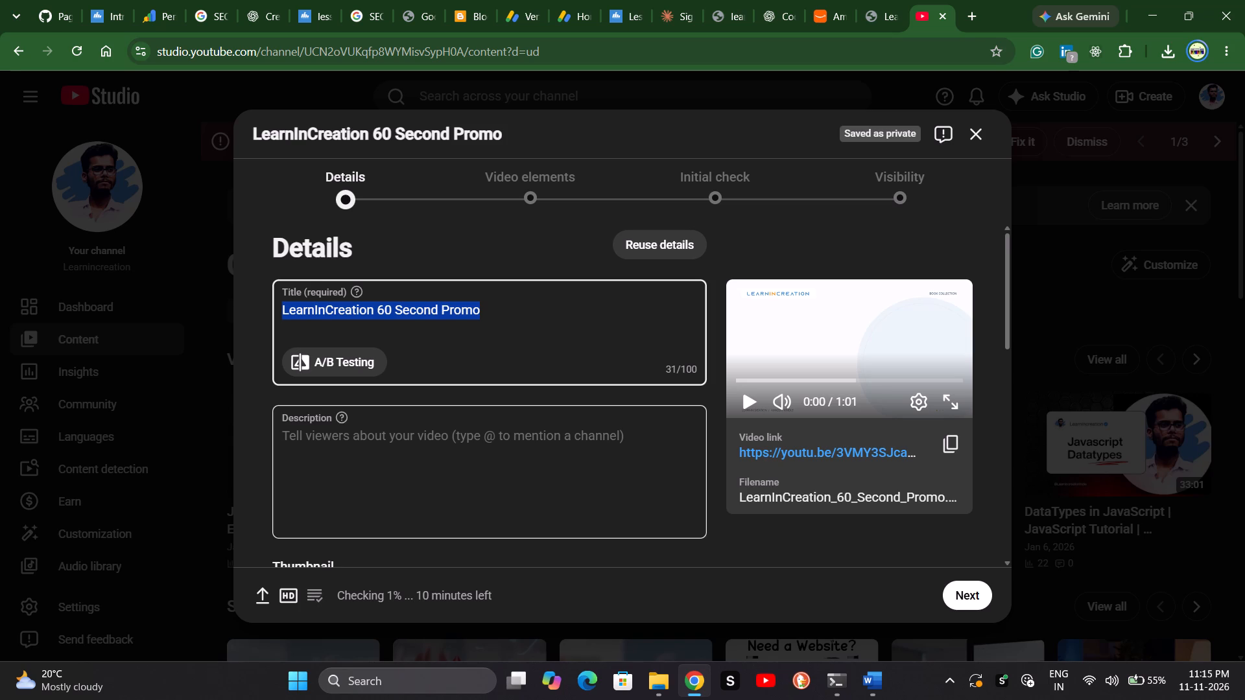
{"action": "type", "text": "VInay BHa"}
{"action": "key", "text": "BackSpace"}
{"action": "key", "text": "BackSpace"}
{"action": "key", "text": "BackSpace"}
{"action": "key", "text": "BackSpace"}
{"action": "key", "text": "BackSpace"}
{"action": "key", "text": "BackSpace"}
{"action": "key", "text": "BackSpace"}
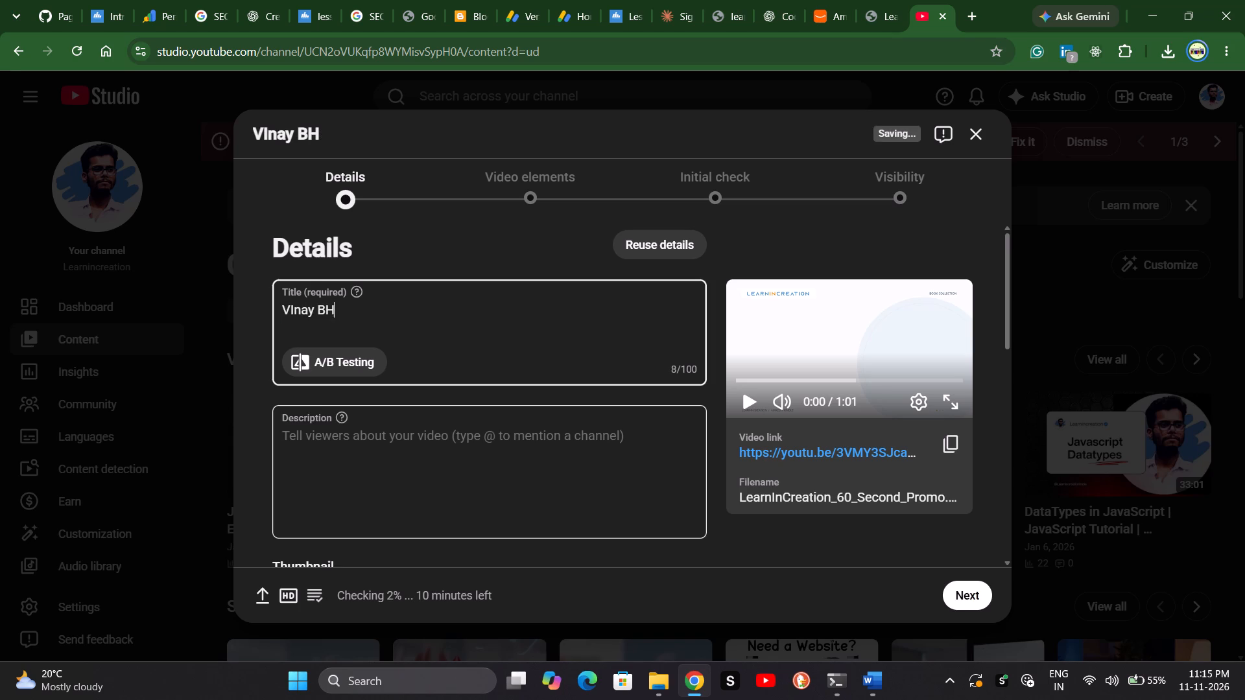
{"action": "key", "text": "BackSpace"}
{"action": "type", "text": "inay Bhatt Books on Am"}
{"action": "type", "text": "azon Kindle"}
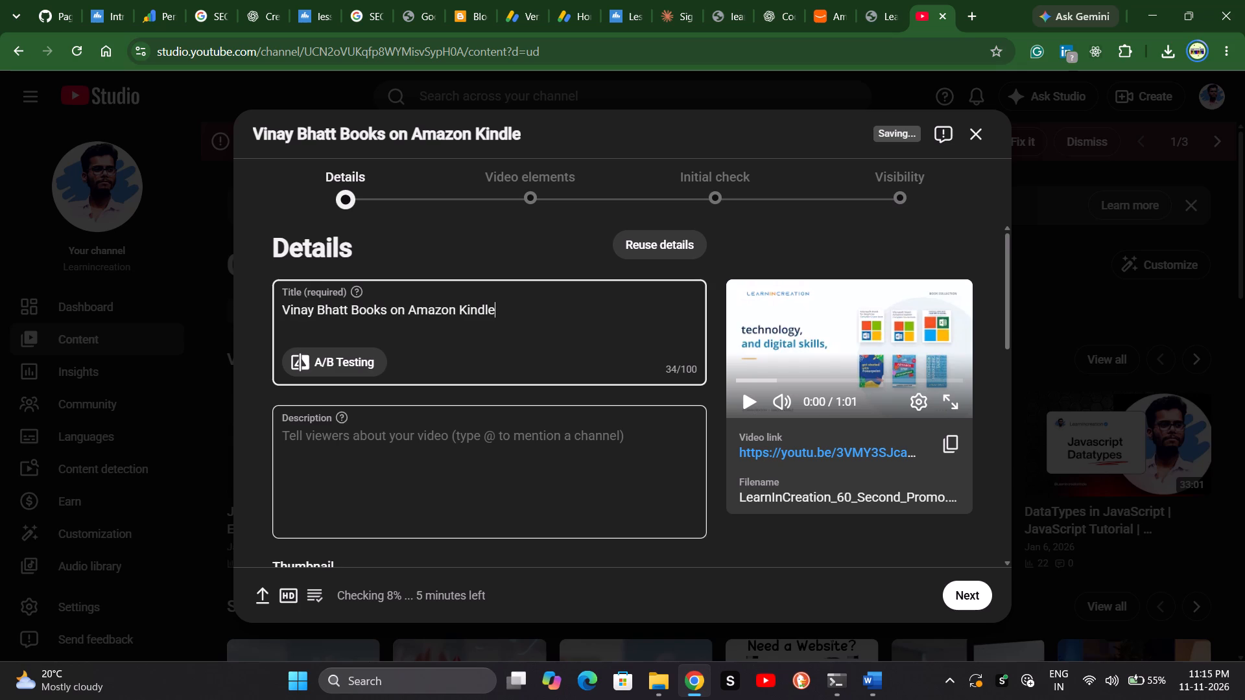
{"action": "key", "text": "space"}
Copy the full video title into the empty description.
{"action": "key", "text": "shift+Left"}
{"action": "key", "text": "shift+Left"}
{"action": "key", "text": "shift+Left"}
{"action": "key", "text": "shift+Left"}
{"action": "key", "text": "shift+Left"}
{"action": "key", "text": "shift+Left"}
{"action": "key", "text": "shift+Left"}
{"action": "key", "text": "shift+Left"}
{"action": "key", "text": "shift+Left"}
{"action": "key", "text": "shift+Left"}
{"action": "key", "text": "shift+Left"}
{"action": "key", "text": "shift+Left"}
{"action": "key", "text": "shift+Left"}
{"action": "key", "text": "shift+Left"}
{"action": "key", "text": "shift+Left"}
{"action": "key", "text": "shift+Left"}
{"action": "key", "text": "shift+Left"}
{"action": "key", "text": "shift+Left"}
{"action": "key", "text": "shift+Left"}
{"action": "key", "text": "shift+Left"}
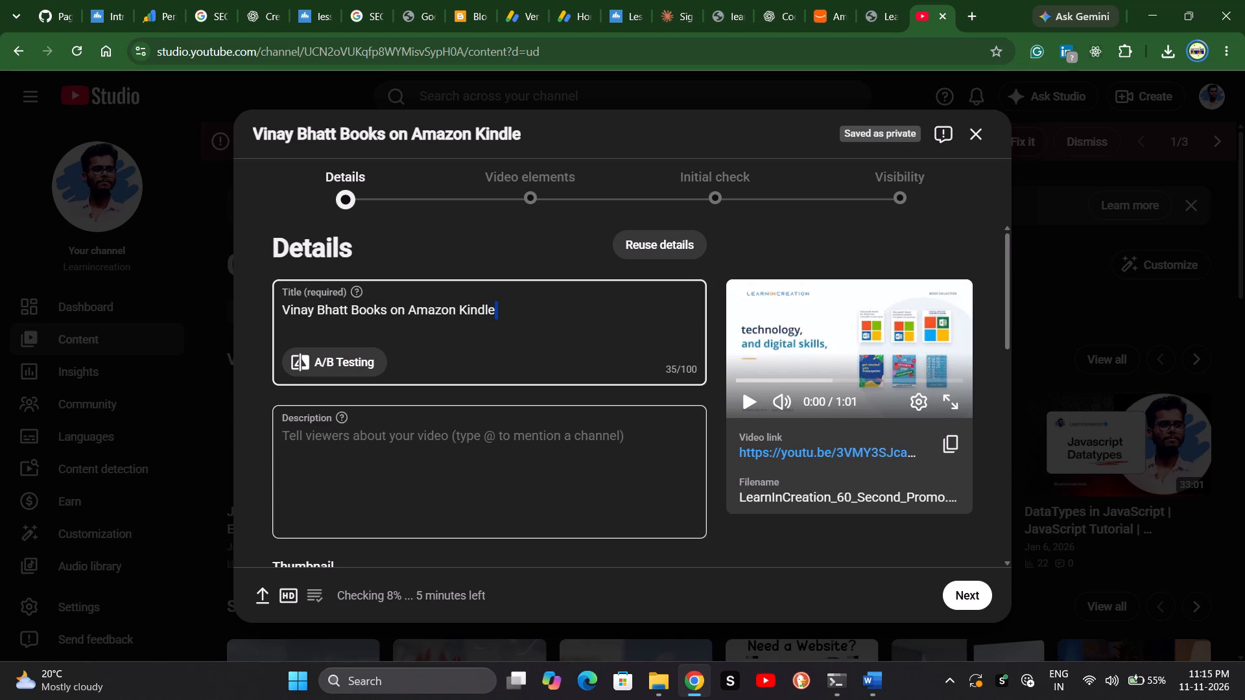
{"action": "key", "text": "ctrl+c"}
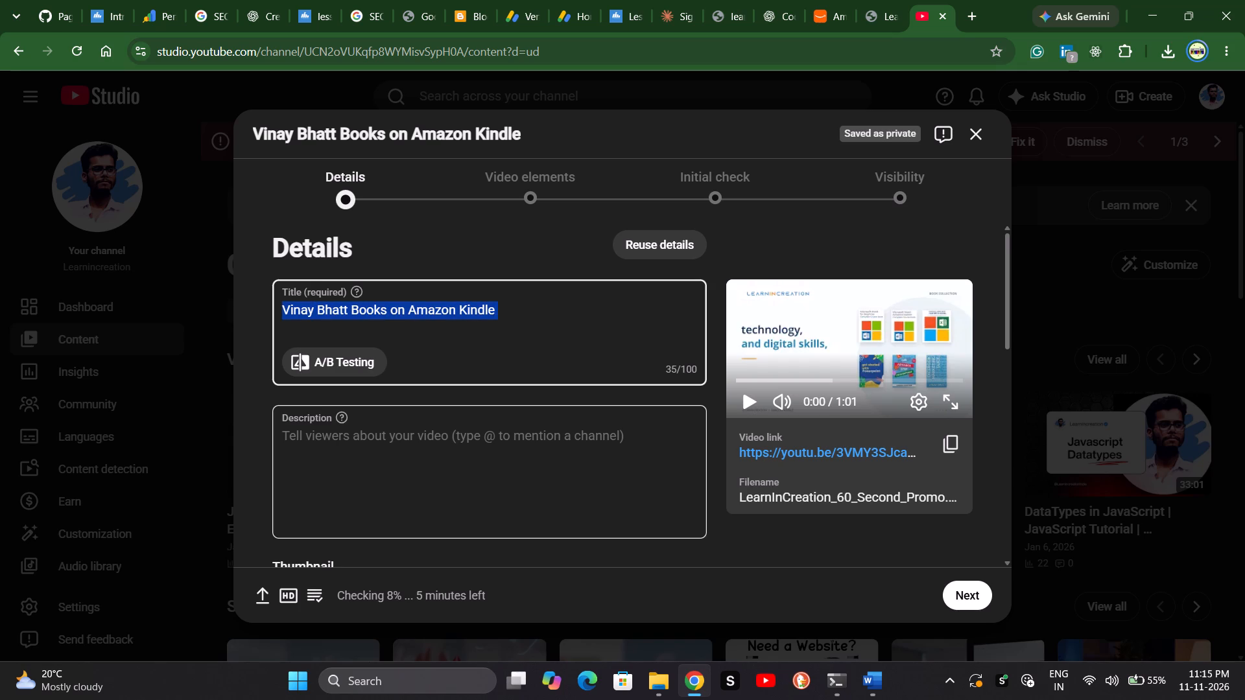
{"action": "left_click", "coordinate": [435, 434]}
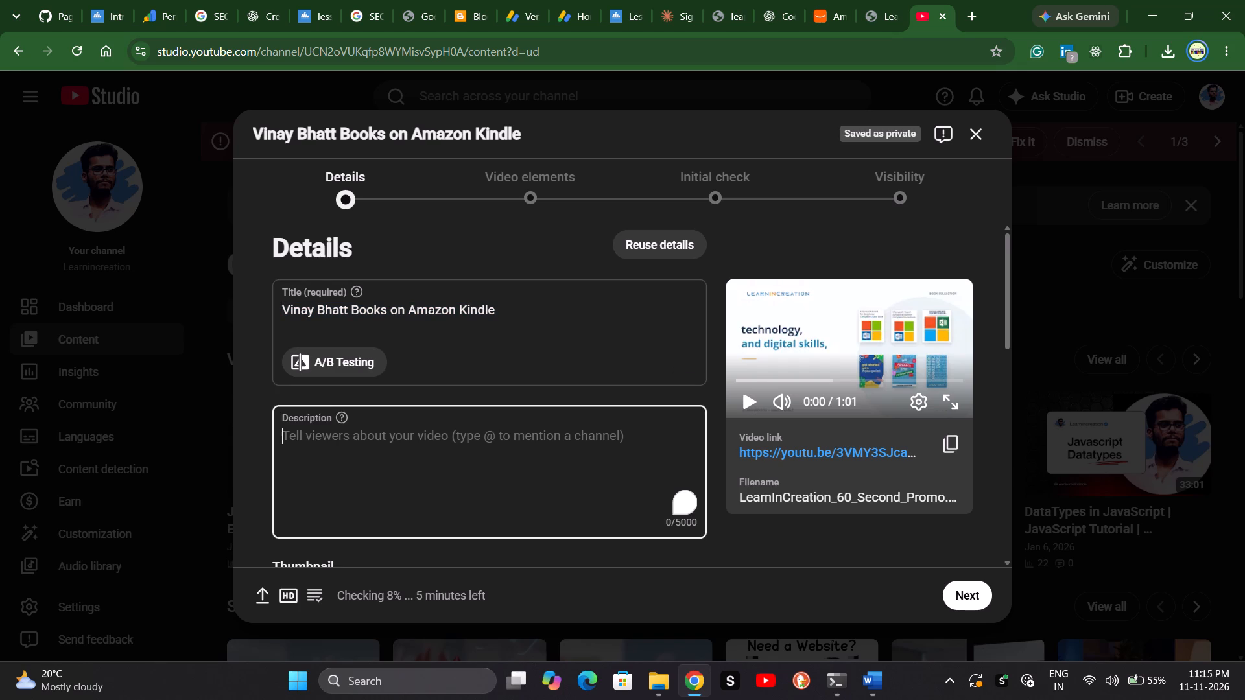
{"action": "key", "text": "ctrl+v"}
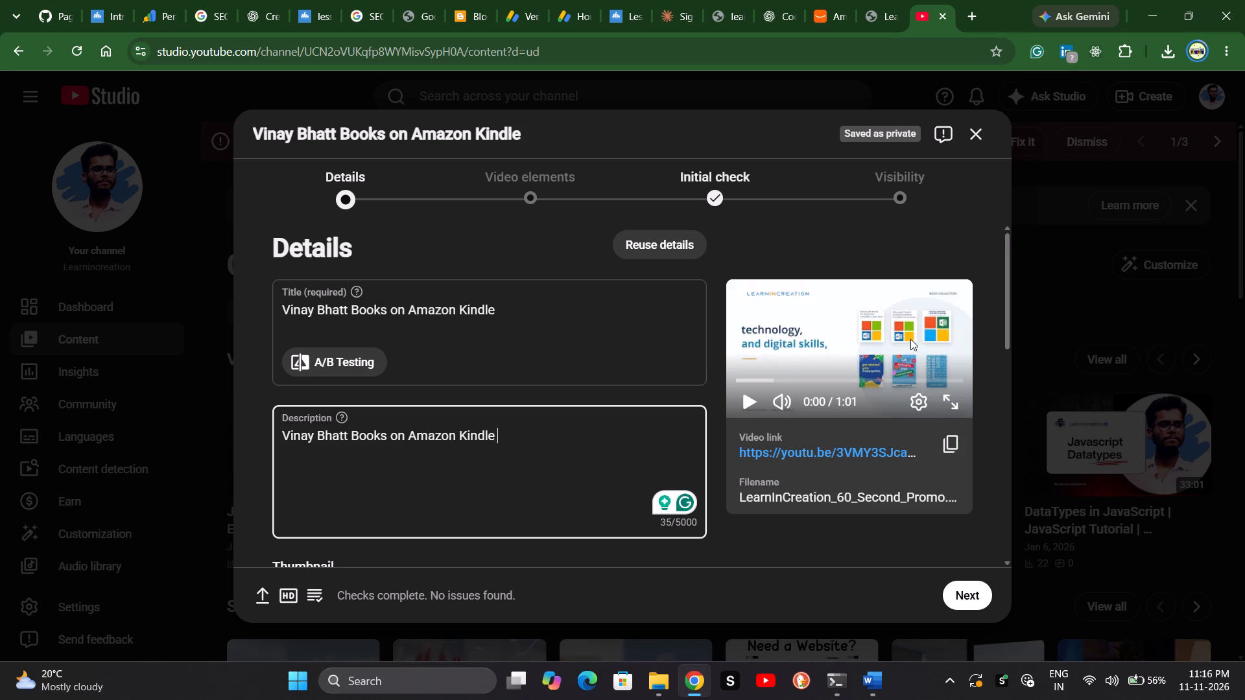
Check the preview's playback speed options and play a short part of the uploaded video.
{"action": "left_click", "coordinate": [918, 406]}
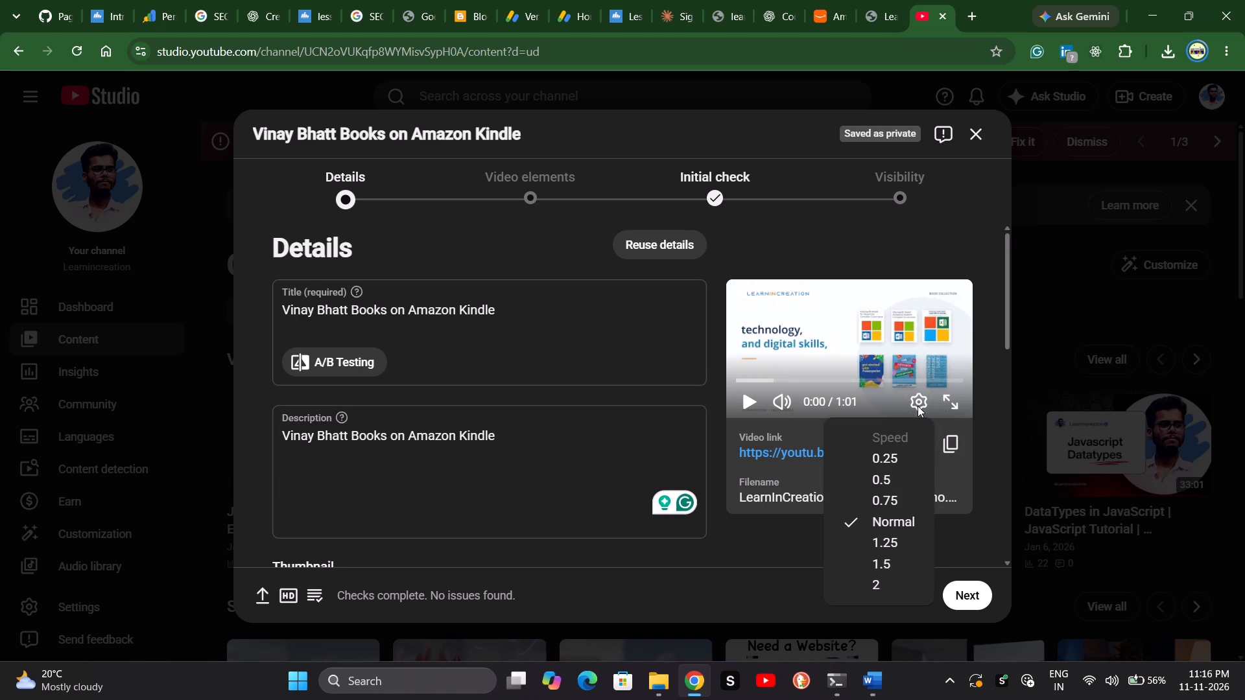
{"action": "left_click", "coordinate": [918, 406]}
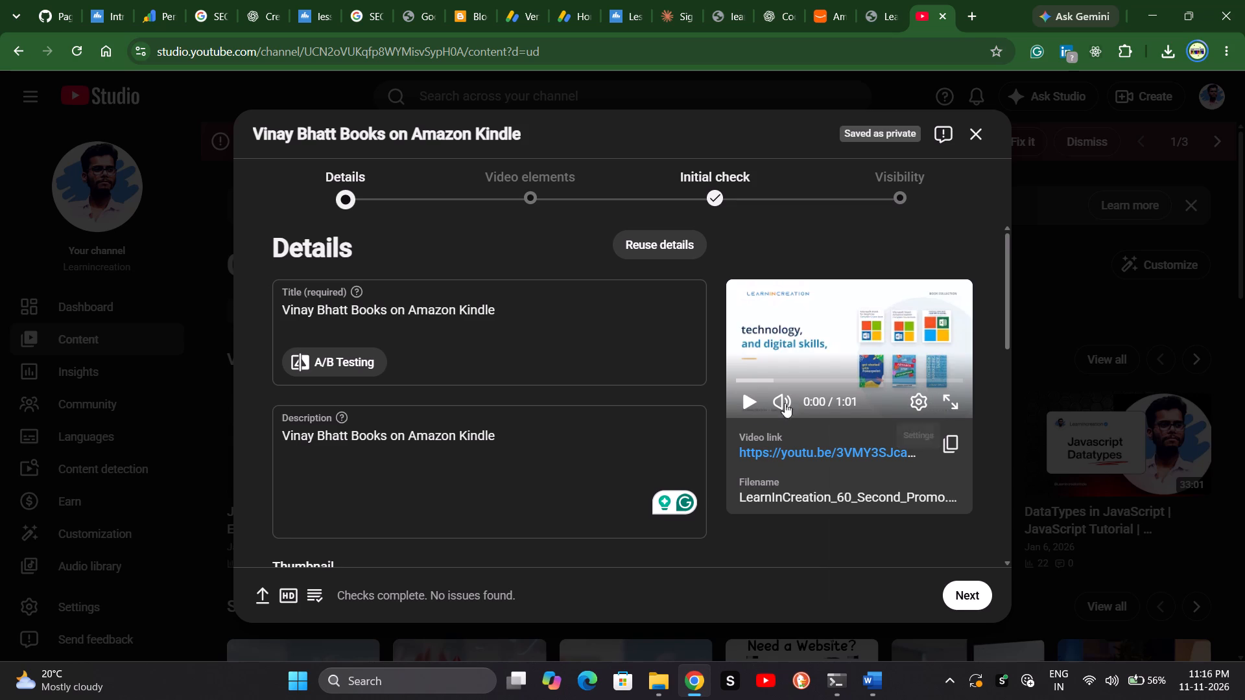
{"action": "left_click", "coordinate": [745, 401]}
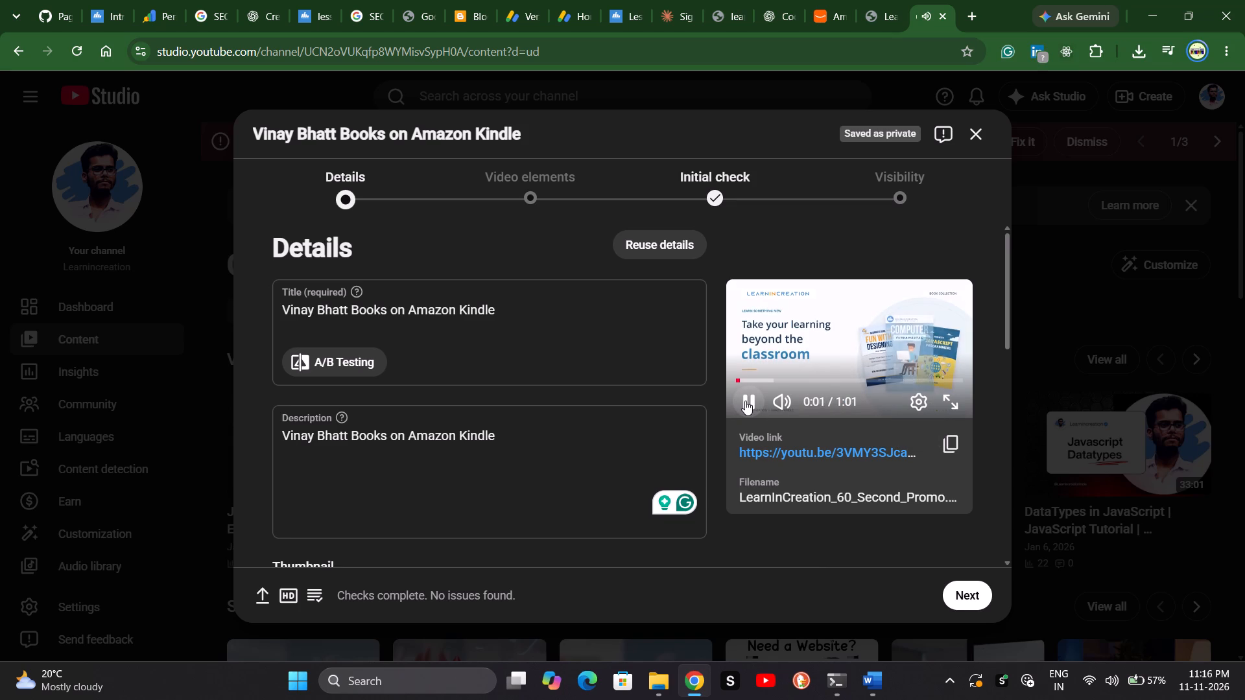
{"action": "left_click", "coordinate": [745, 401]}
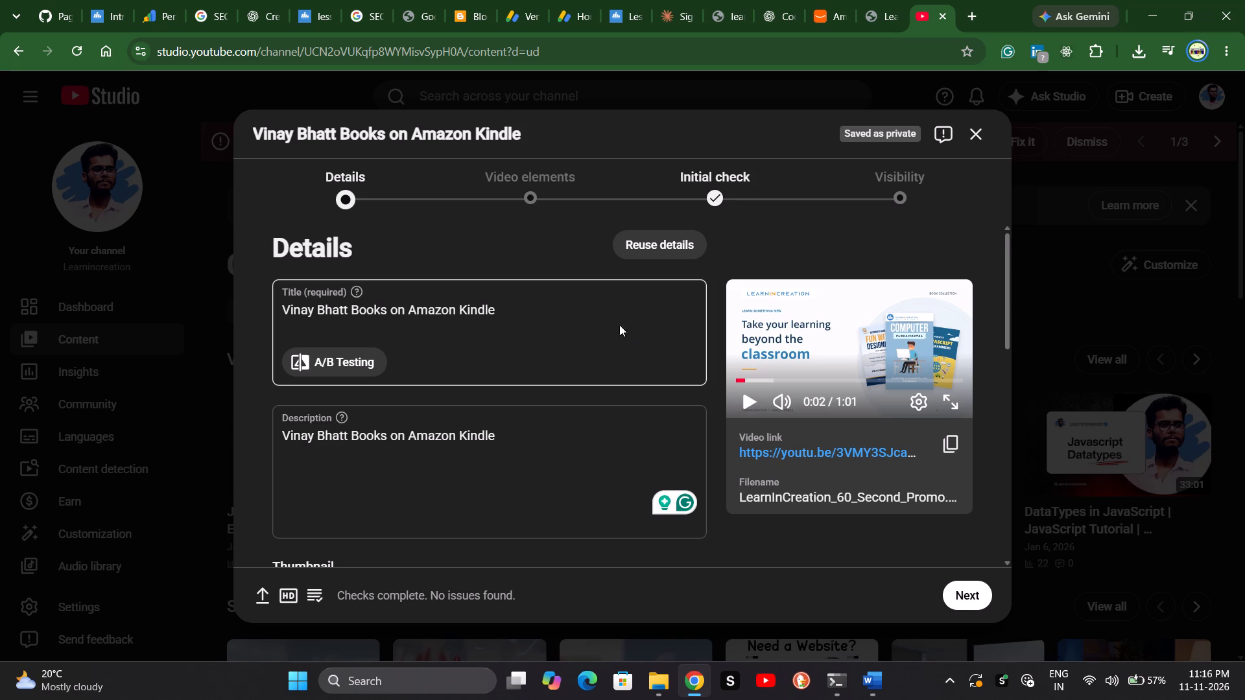
Append "| Learnincreation" to the end of the video title.
{"action": "left_click", "coordinate": [538, 310]}
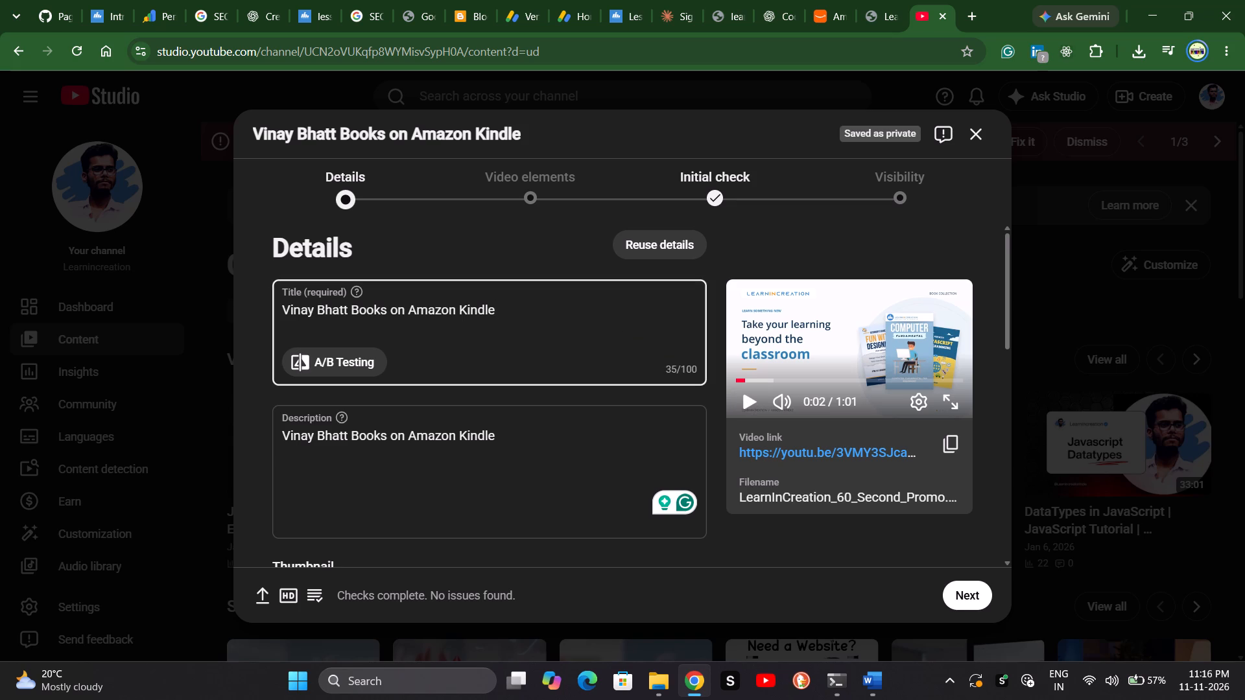
{"action": "type", "text": "|"}
{"action": "key", "text": "space"}
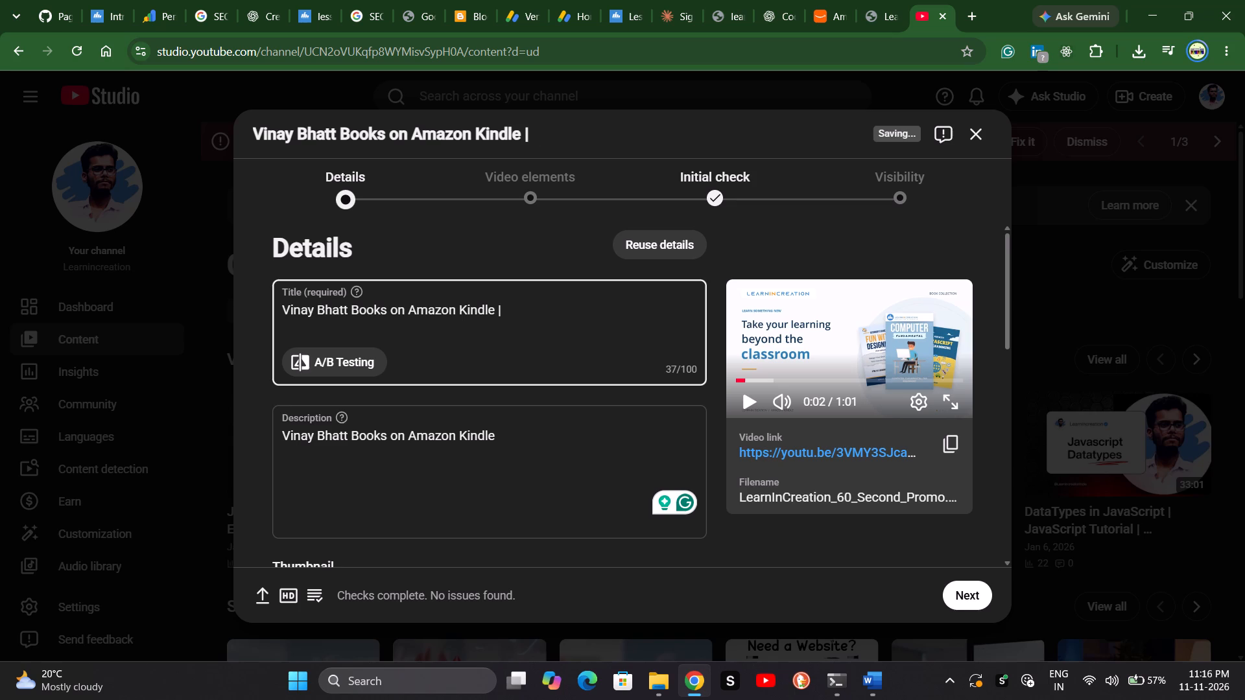
{"action": "type", "text": "Learnincreation"}
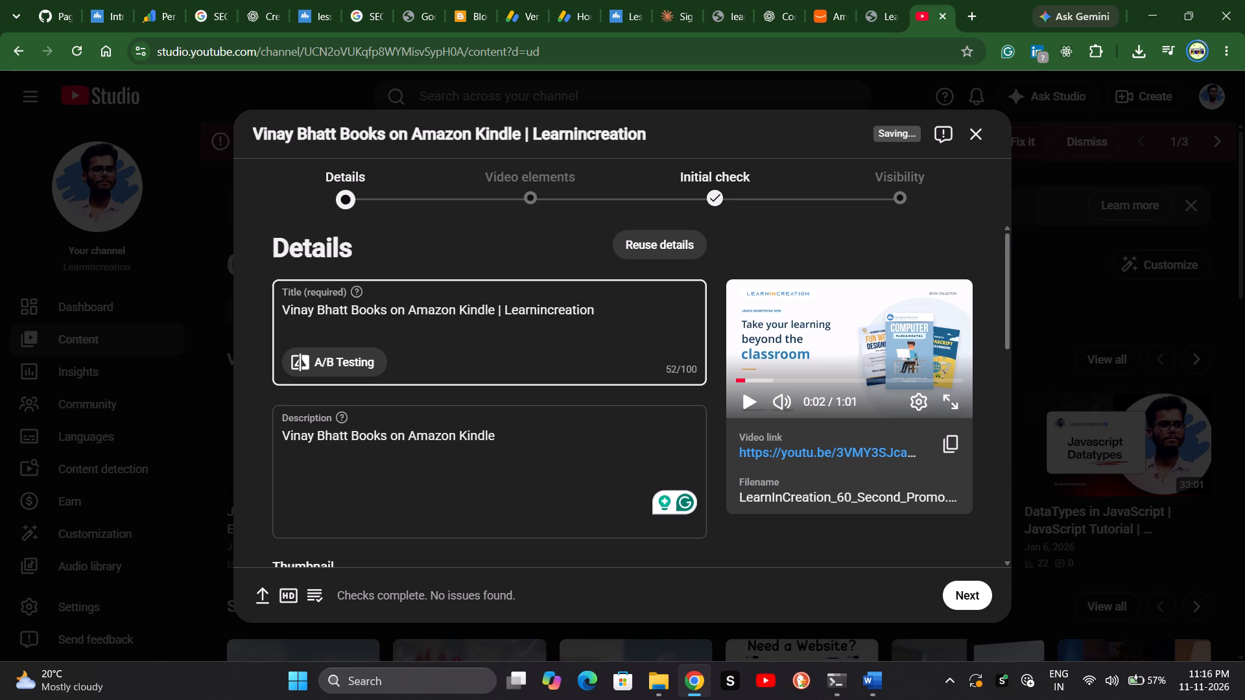
Copy "| Learnincreation" from the title and add it to the end of the description.
{"action": "key", "text": "shift+Left"}
{"action": "key", "text": "shift+Left"}
{"action": "key", "text": "shift+Left"}
{"action": "key", "text": "shift+Left"}
{"action": "key", "text": "shift+Left"}
{"action": "key", "text": "shift+Left"}
{"action": "key", "text": "shift+Left"}
{"action": "key", "text": "shift+Left"}
{"action": "key", "text": "shift+Left"}
{"action": "key", "text": "shift+Left"}
{"action": "key", "text": "shift+Left"}
{"action": "key", "text": "shift+Left"}
{"action": "key", "text": "shift+Left"}
{"action": "key", "text": "shift+Left"}
{"action": "key", "text": "shift+Left"}
{"action": "key", "text": "shift+Left"}
{"action": "key", "text": "shift+Left"}
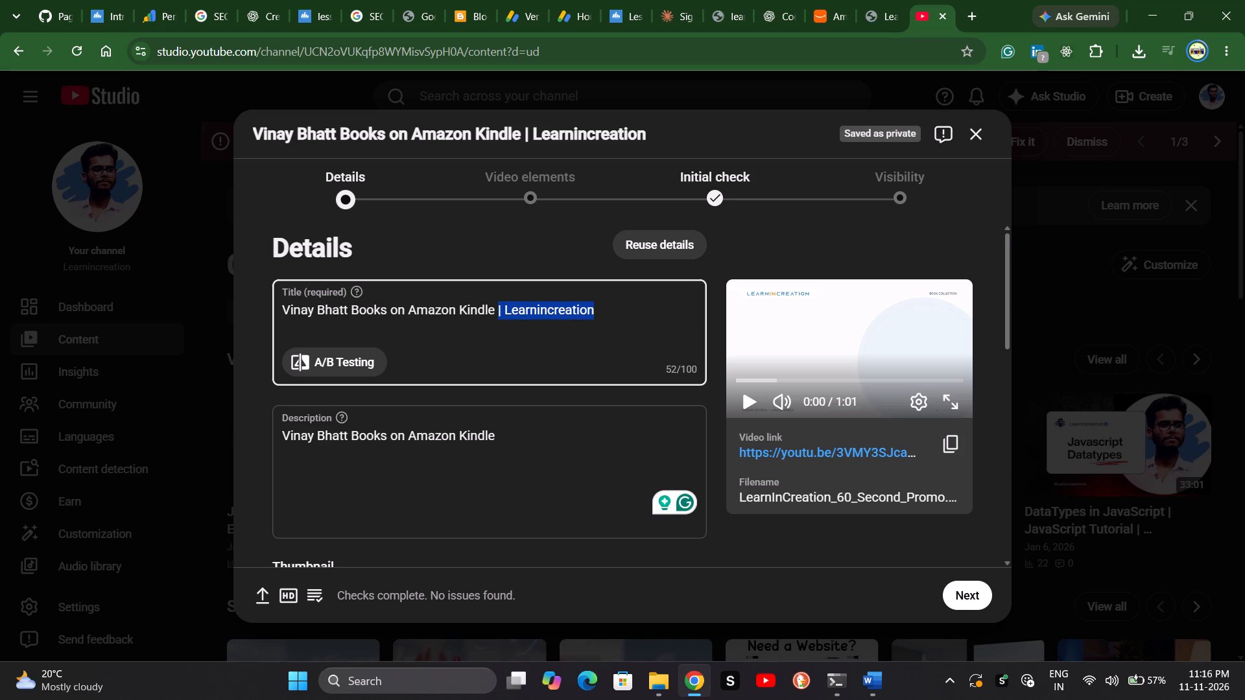
{"action": "key", "text": "ctrl+c"}
{"action": "left_click", "coordinate": [506, 432]}
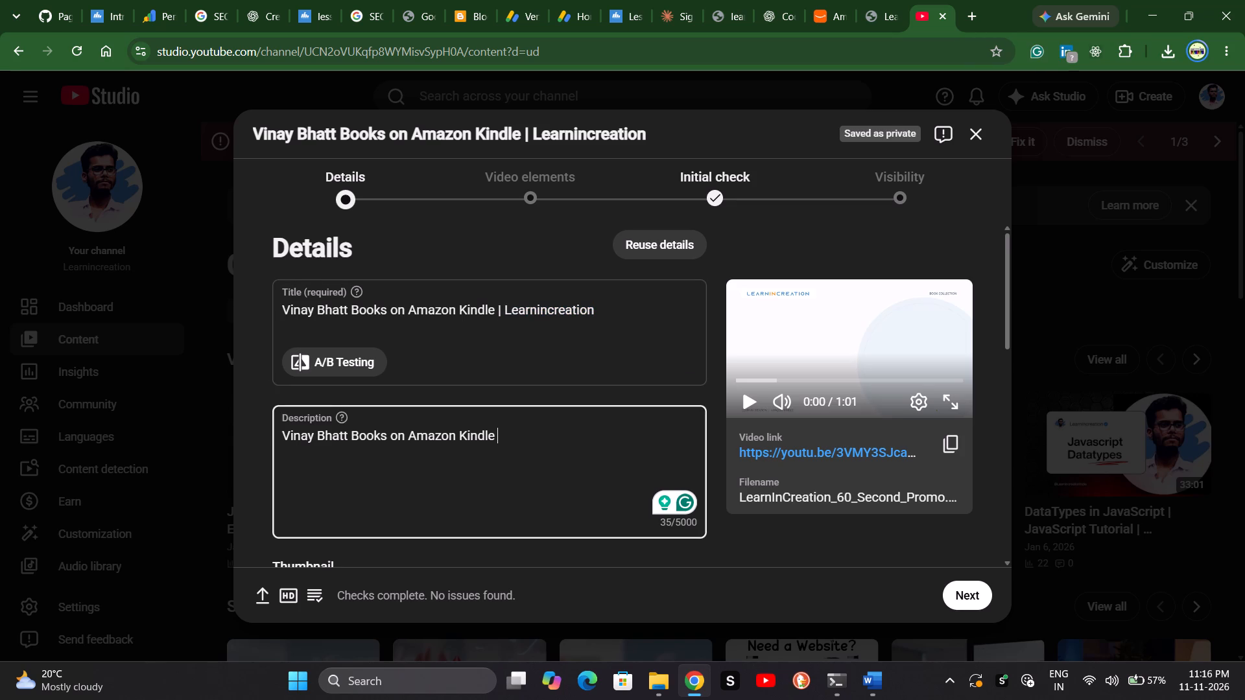
{"action": "key", "text": "ctrl+v"}
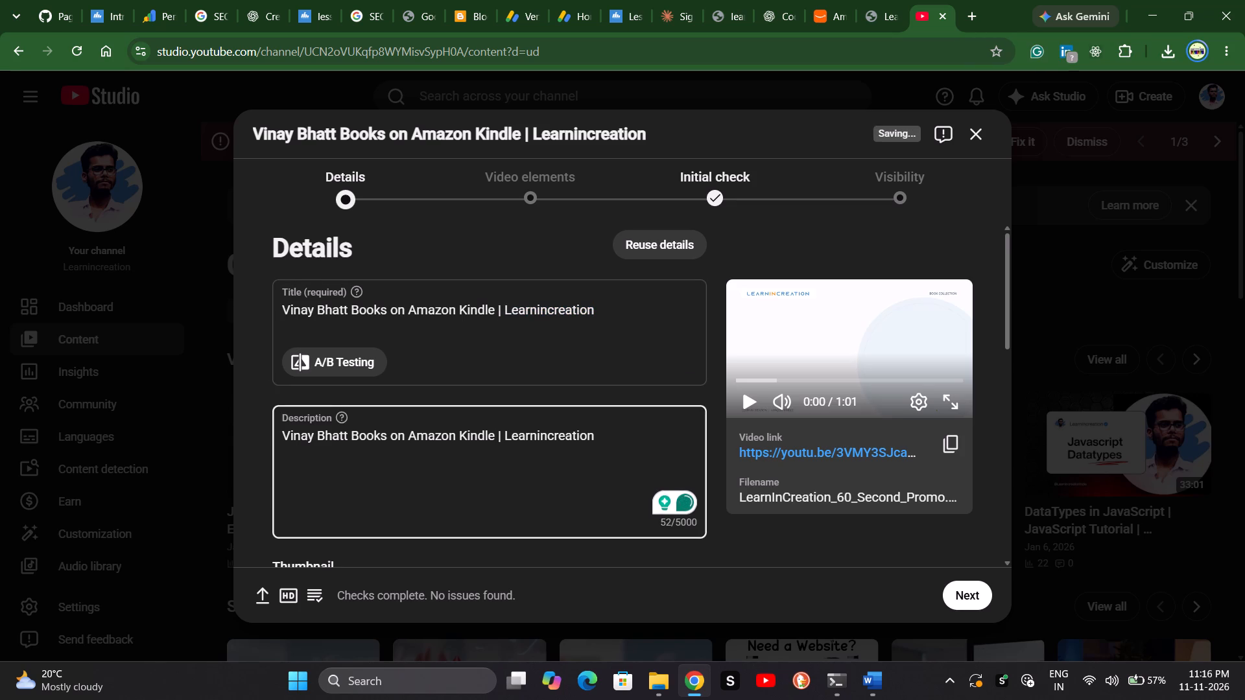
{"action": "key", "text": "ctrl+s"}
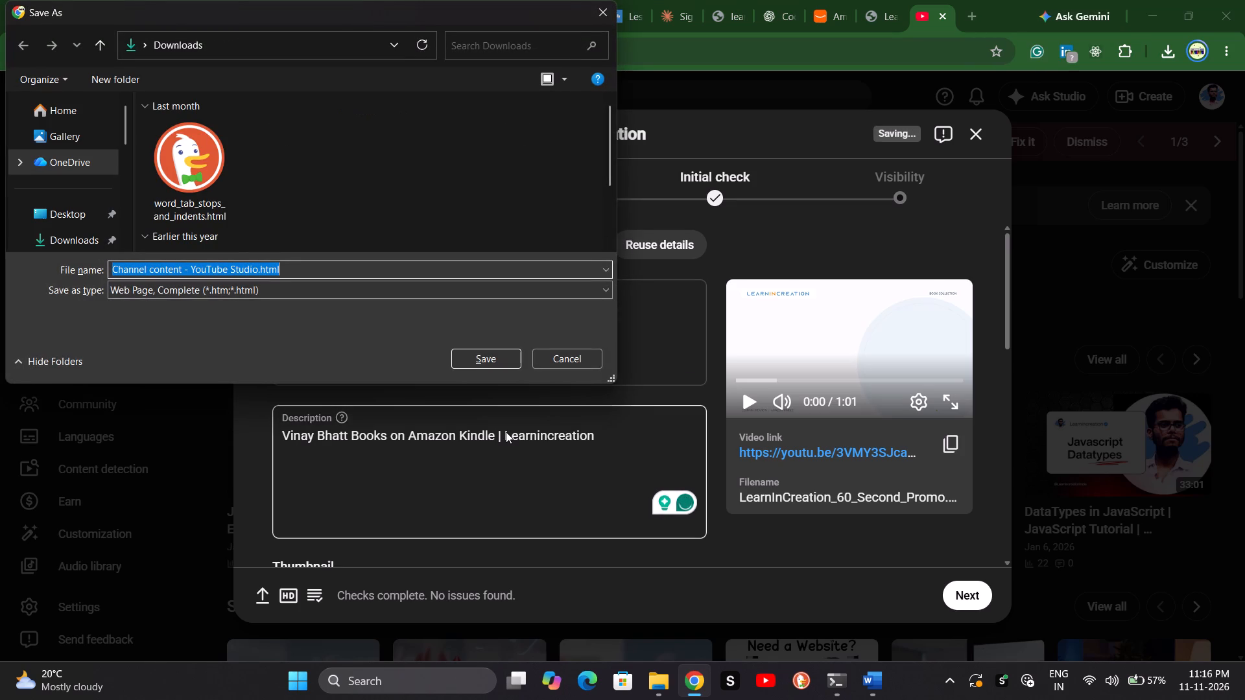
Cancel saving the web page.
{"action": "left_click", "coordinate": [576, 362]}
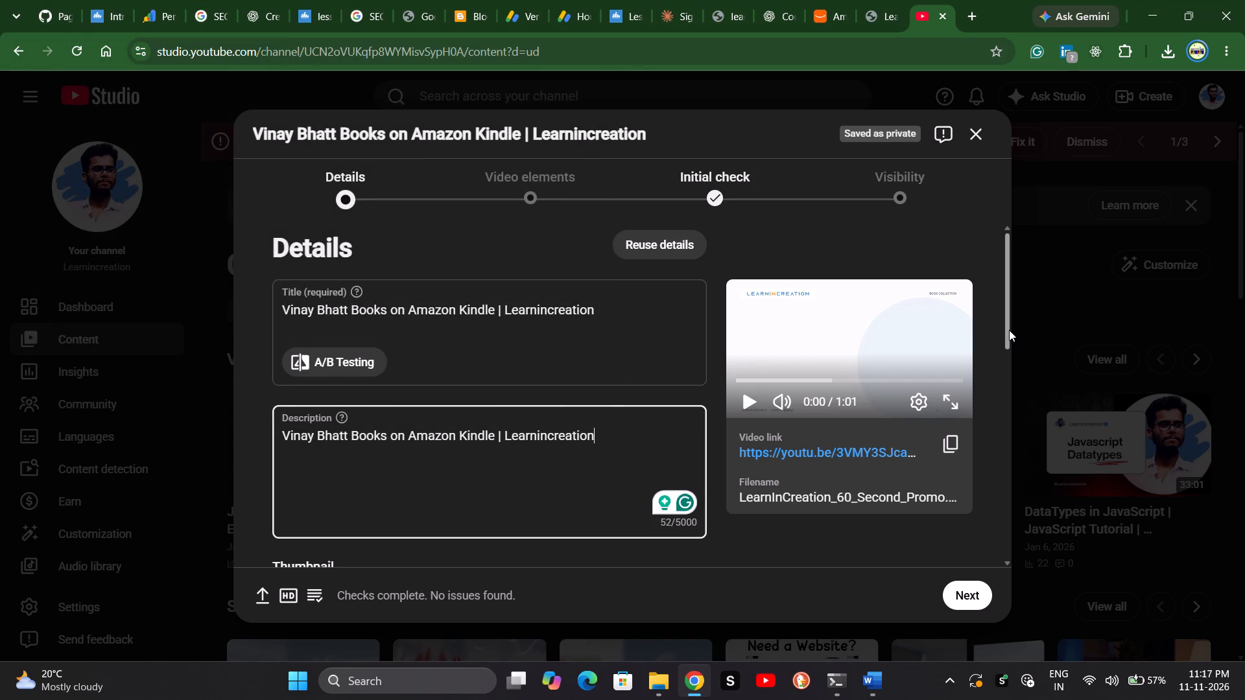
Set the video's thumbnail to the first suggested frame, showing "LearnInCreation books on Amazon Kindle".
{"action": "left_click_drag", "start_coordinate": [1009, 330], "coordinate": [1018, 444]}
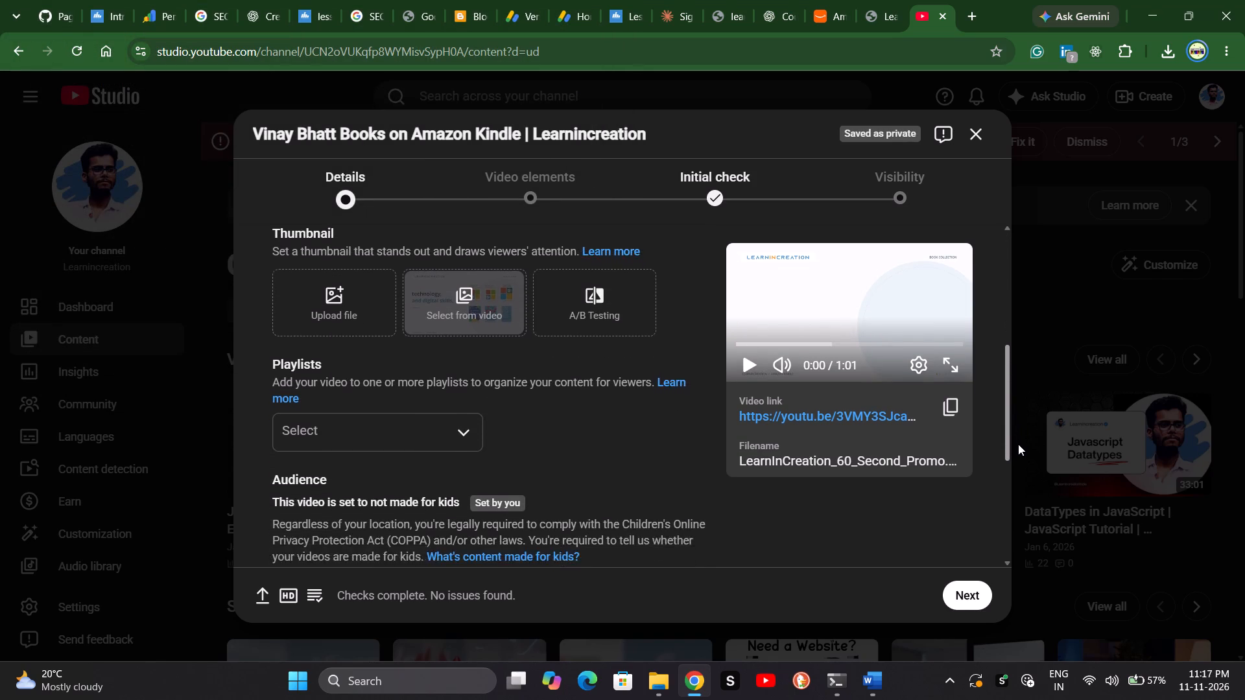
{"action": "left_click_drag", "start_coordinate": [1018, 444], "coordinate": [1019, 455]}
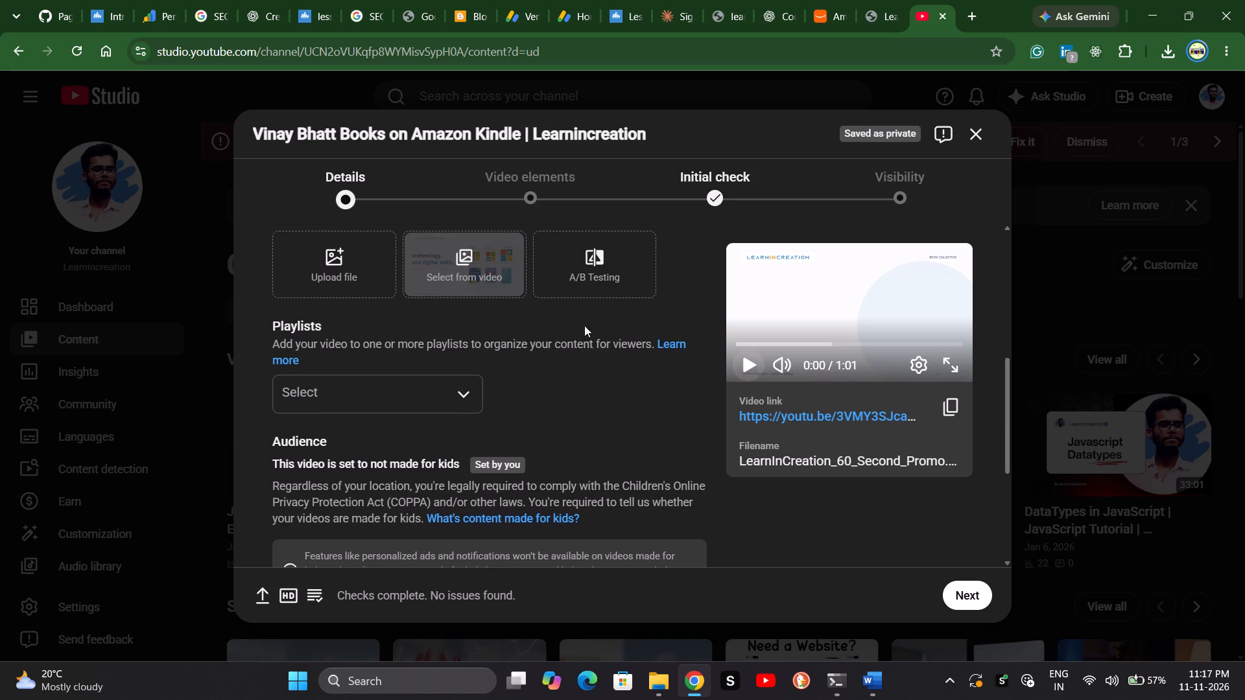
{"action": "left_click", "coordinate": [455, 260]}
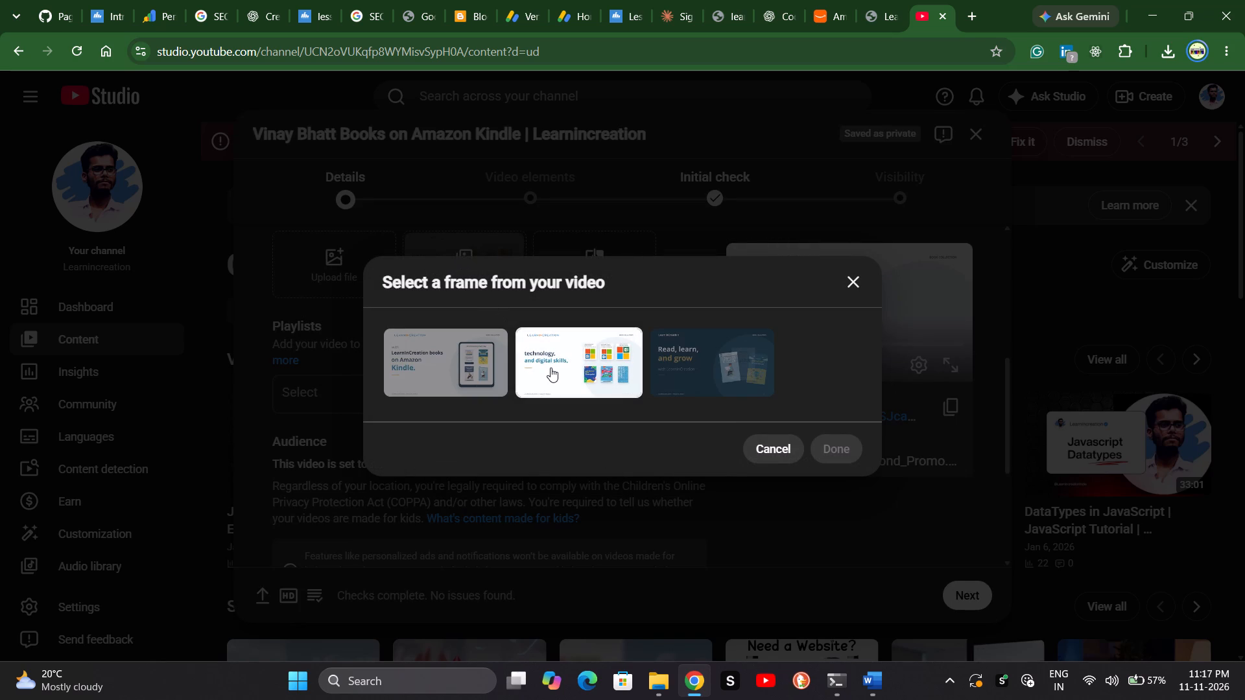
{"action": "left_click", "coordinate": [430, 362]}
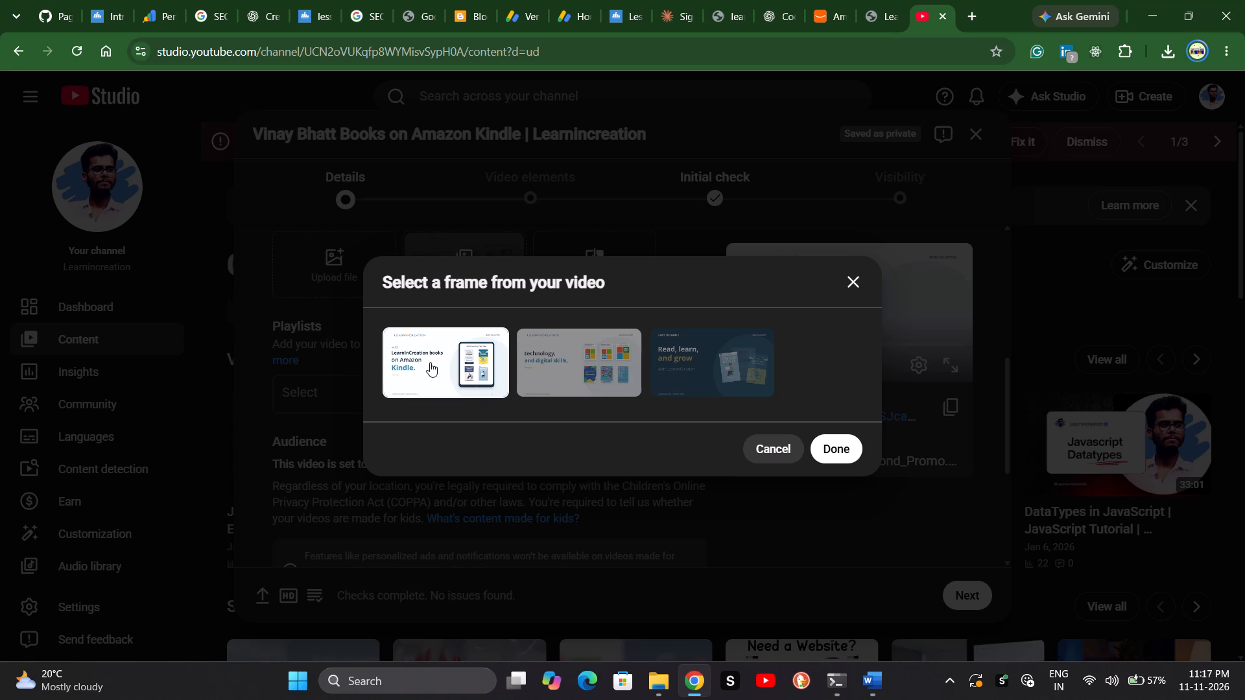
{"action": "left_click", "coordinate": [846, 449]}
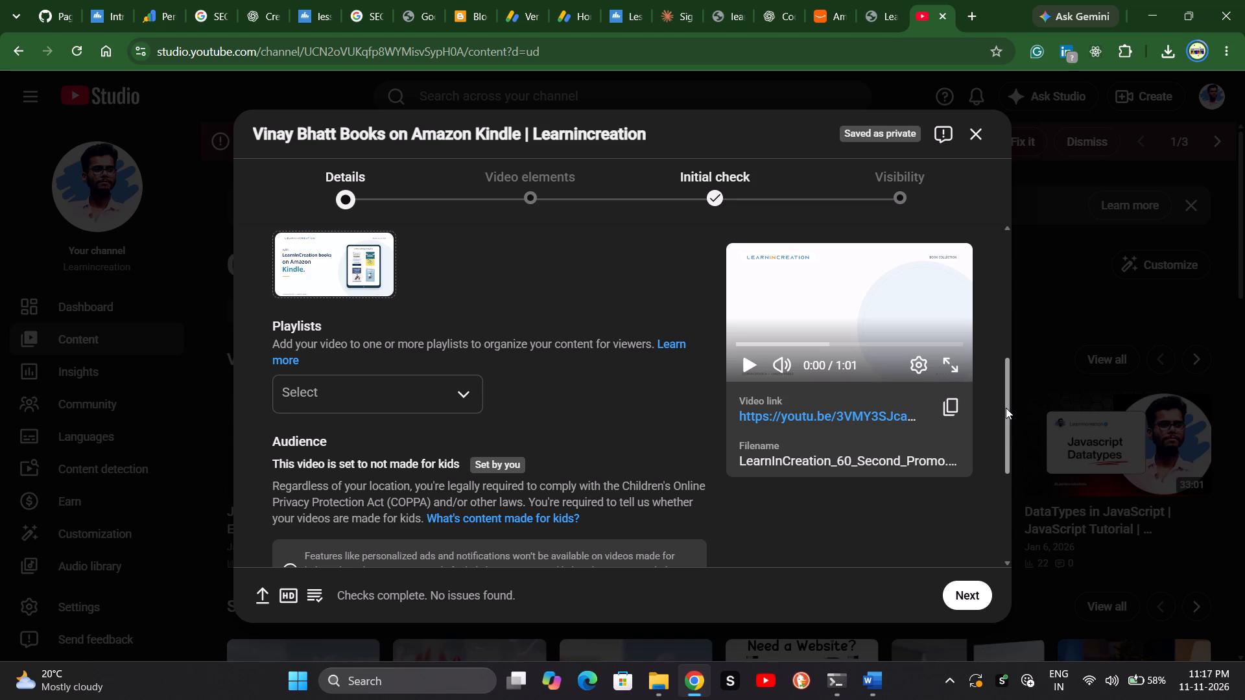
Expand the additional video details and declare that the video doesn't include paid promotion.
{"action": "left_click_drag", "start_coordinate": [1006, 408], "coordinate": [1011, 436]}
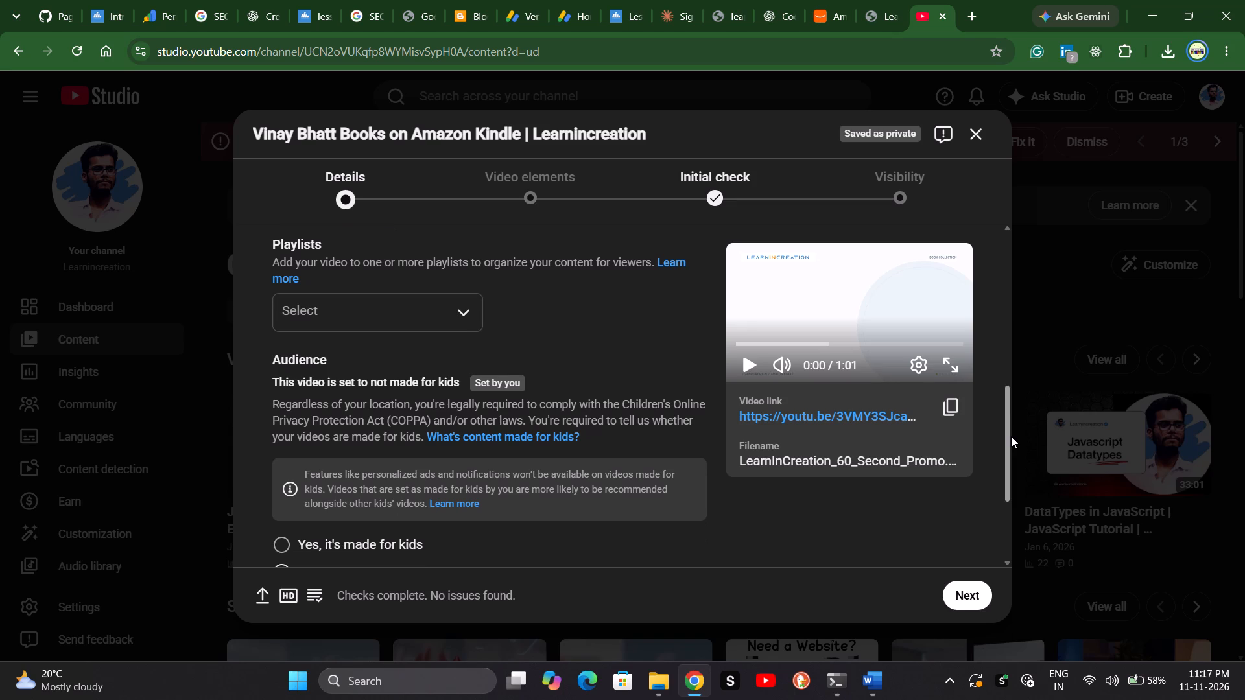
{"action": "left_click_drag", "start_coordinate": [1011, 436], "coordinate": [1012, 479]}
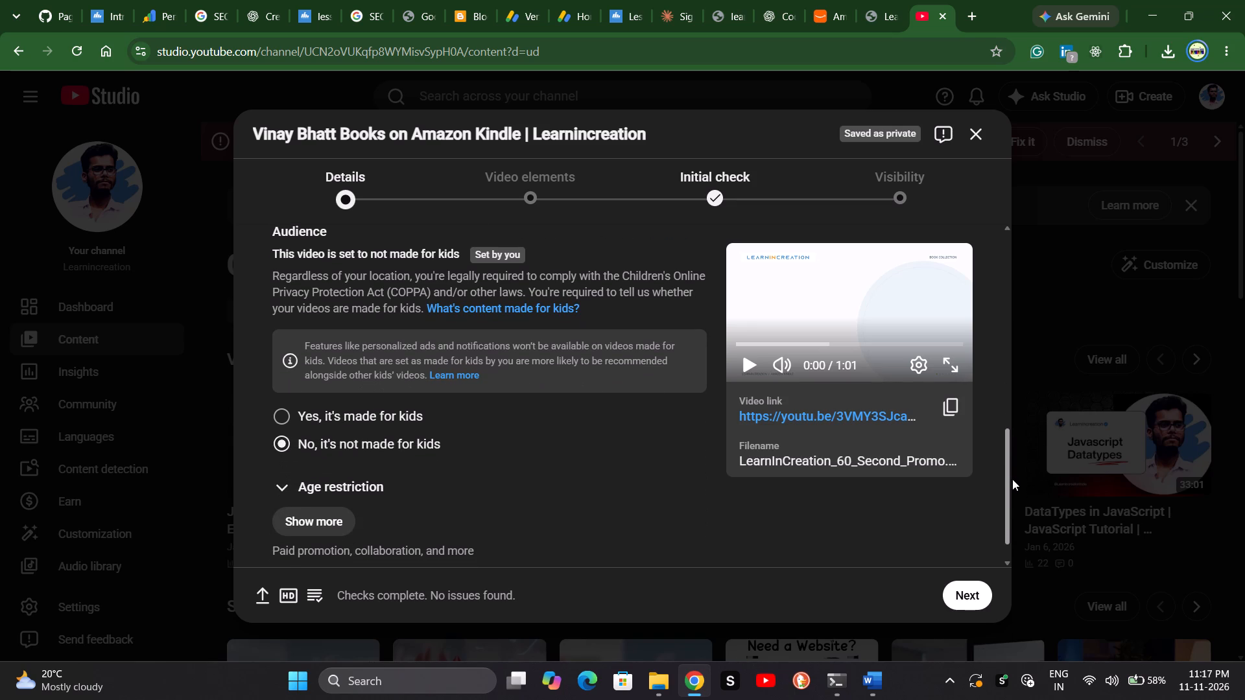
{"action": "left_click_drag", "start_coordinate": [1012, 479], "coordinate": [1013, 499]}
{"action": "left_click_drag", "start_coordinate": [1008, 499], "coordinate": [1010, 537]}
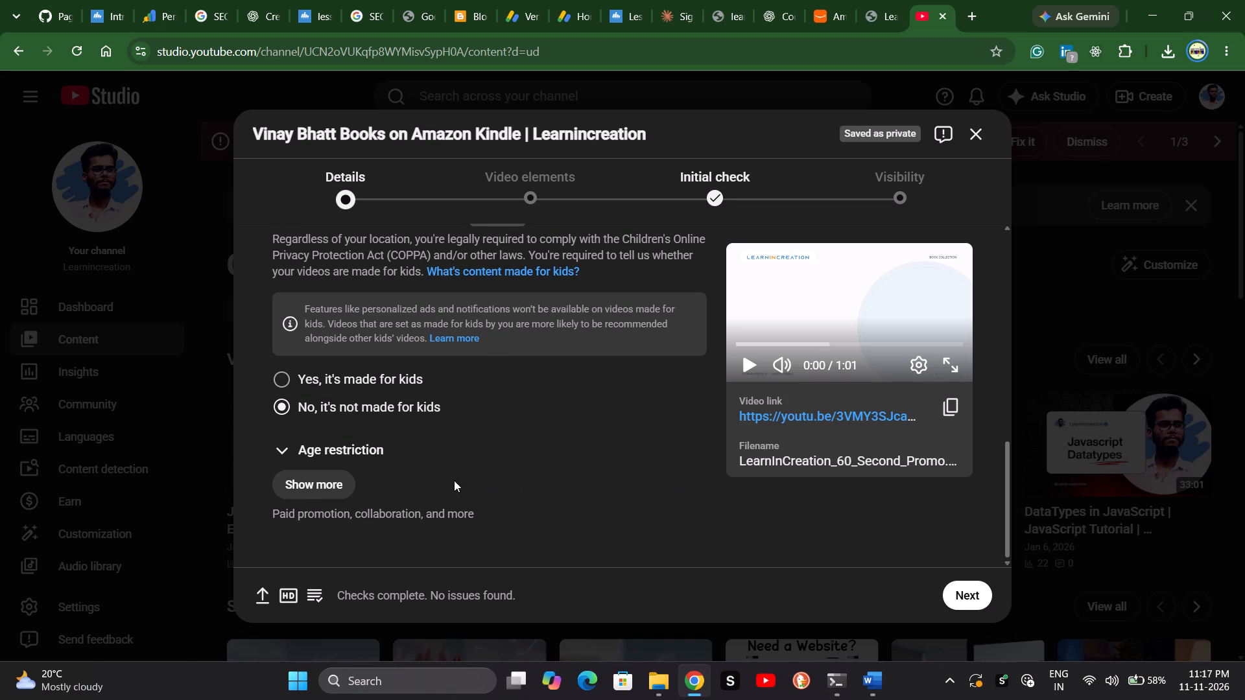
{"action": "left_click", "coordinate": [301, 481]}
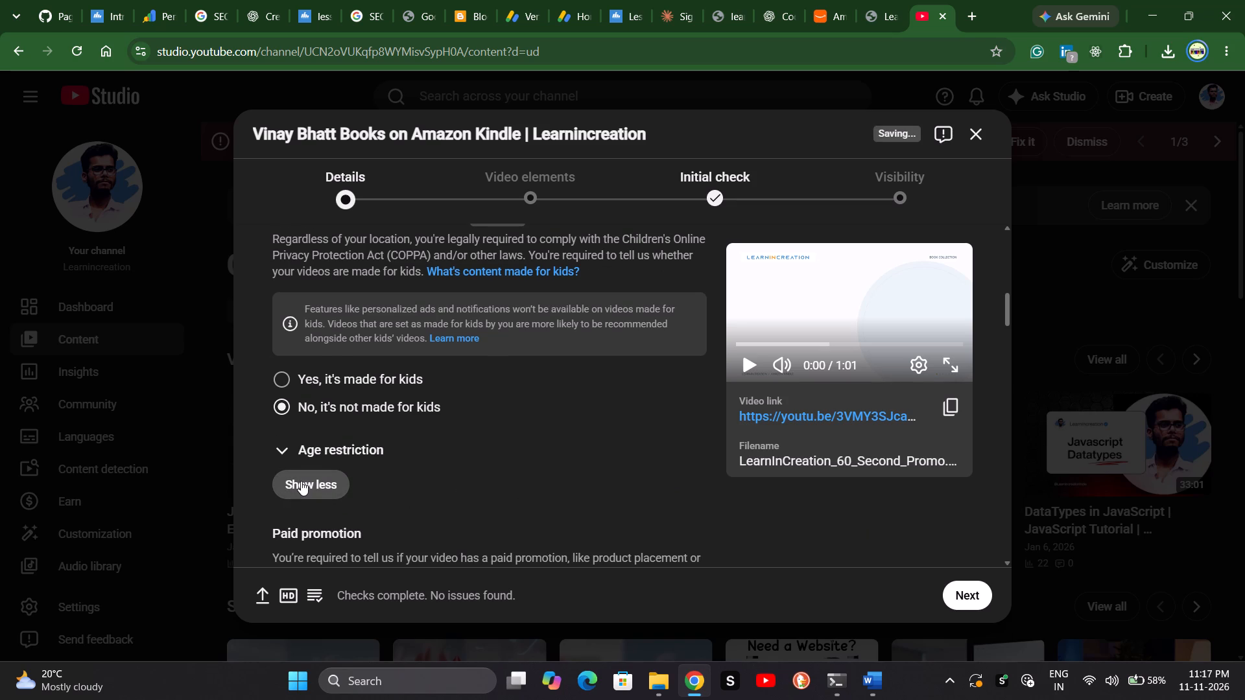
{"action": "scroll", "coordinate": [434, 495], "scroll_direction": "down", "scroll_amount": 1}
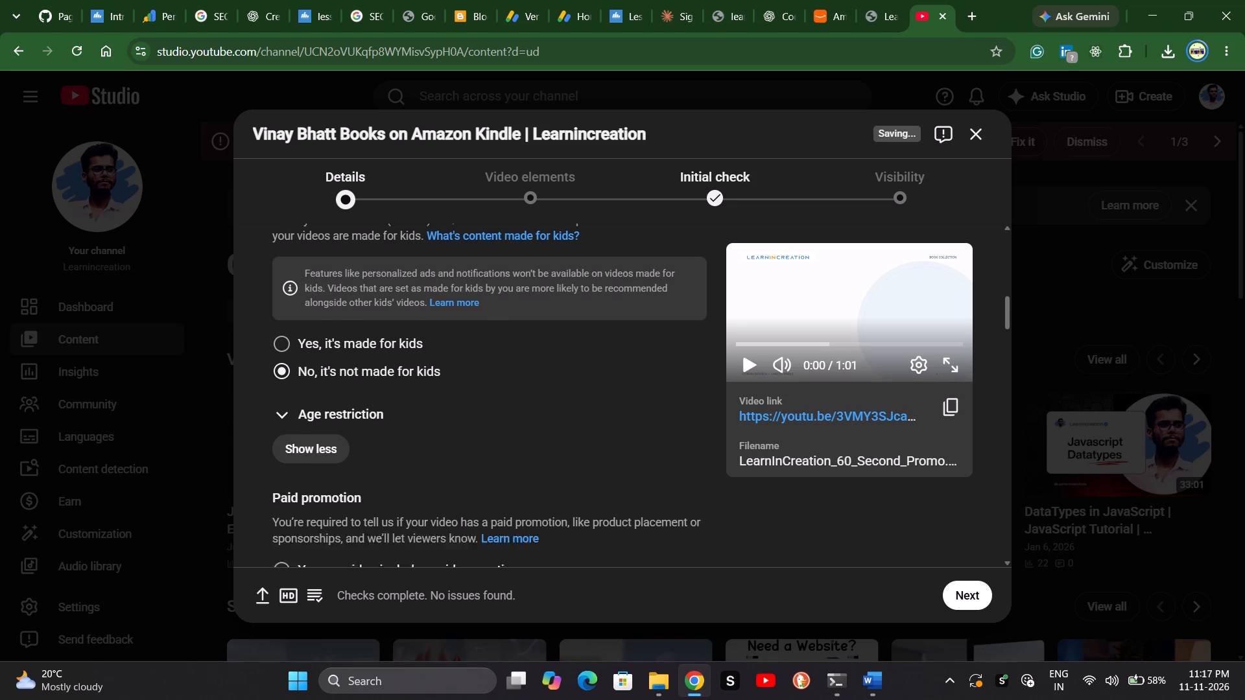
{"action": "scroll", "coordinate": [434, 495], "scroll_direction": "down", "scroll_amount": 2}
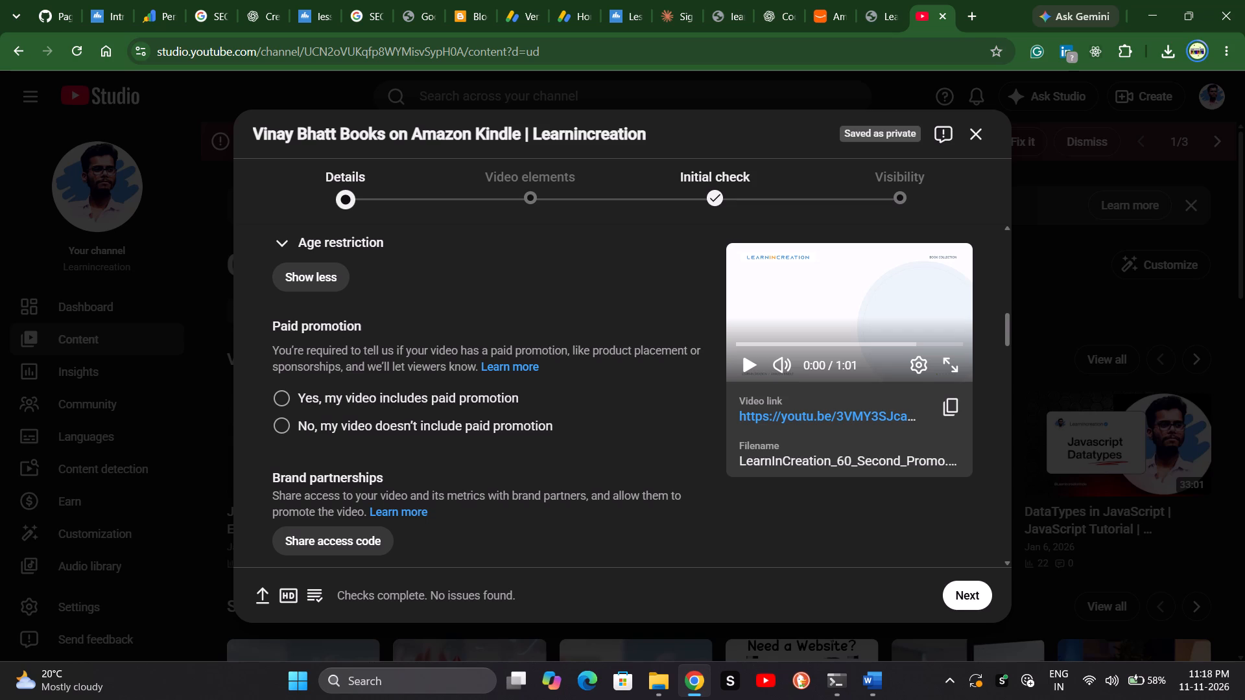
{"action": "left_click", "coordinate": [280, 425]}
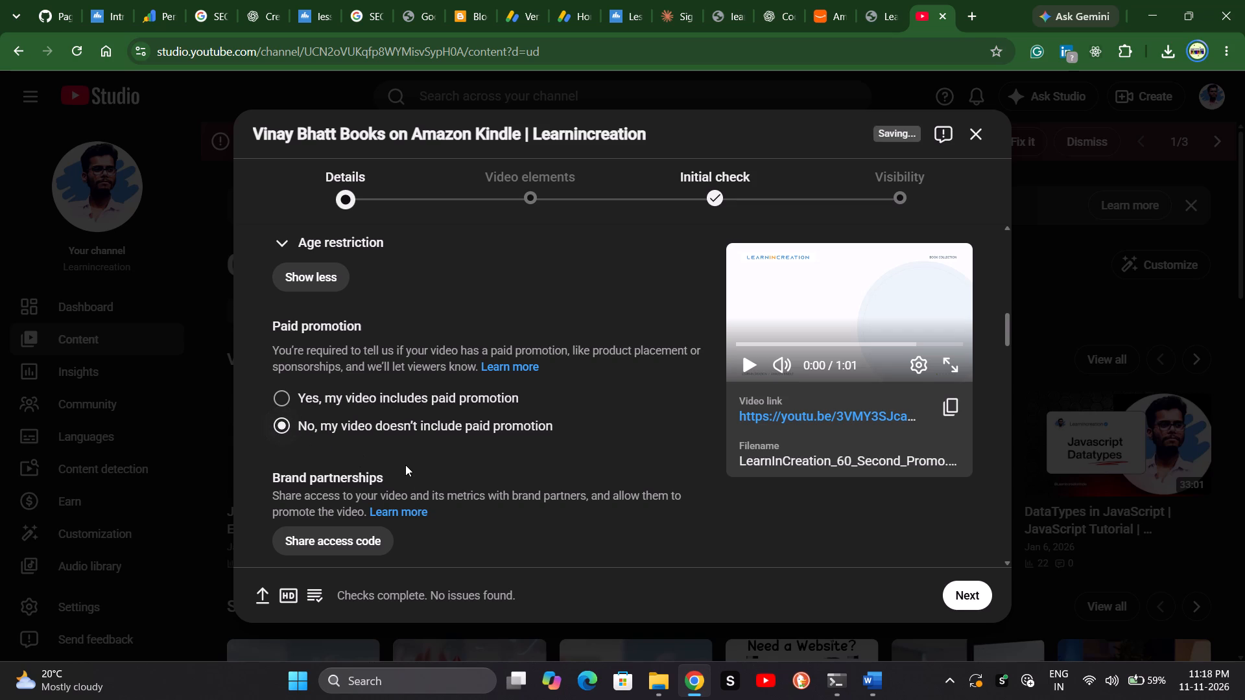
Add two video tags in lowercase: the author's name followed by "books", and the author's name alone.
{"action": "scroll", "coordinate": [405, 465], "scroll_direction": "down", "scroll_amount": 9}
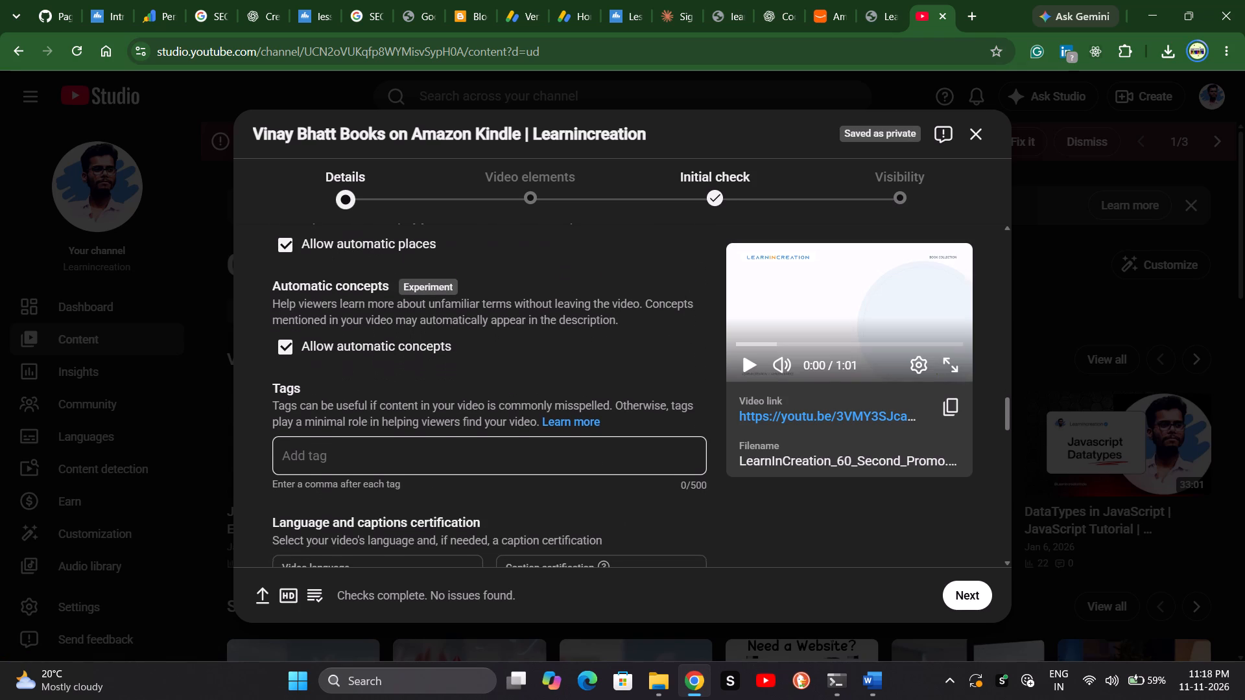
{"action": "scroll", "coordinate": [405, 465], "scroll_direction": "down", "scroll_amount": 2}
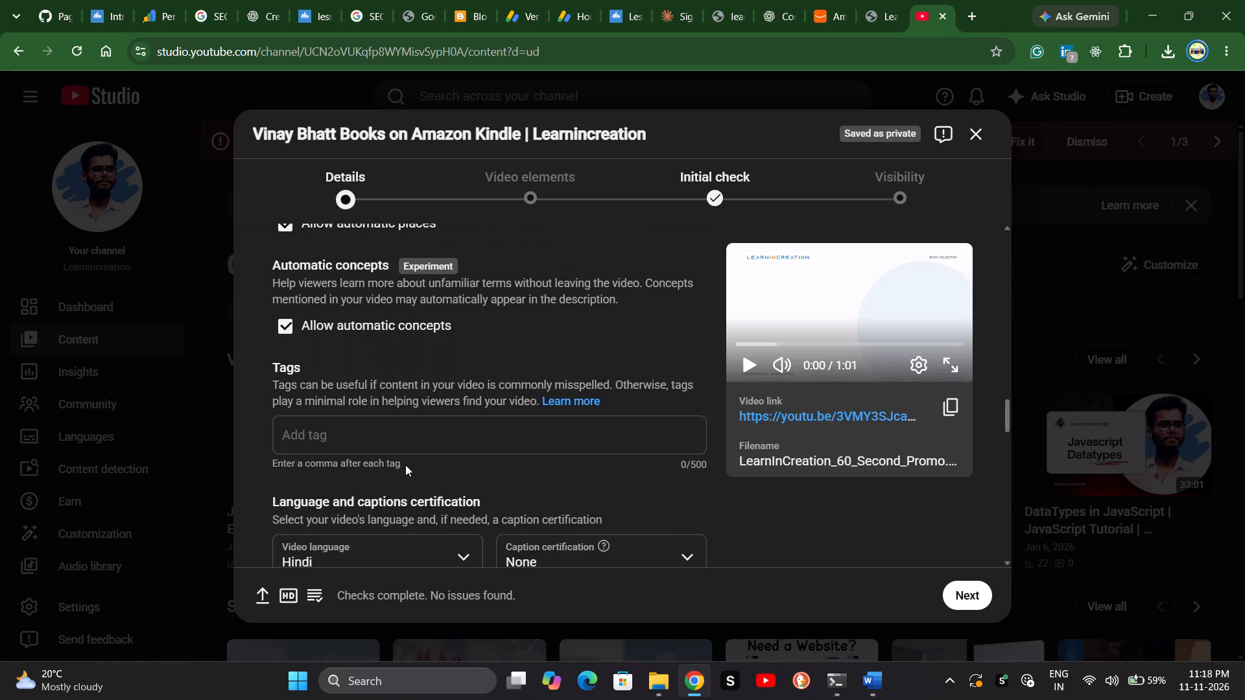
{"action": "left_click", "coordinate": [389, 433]}
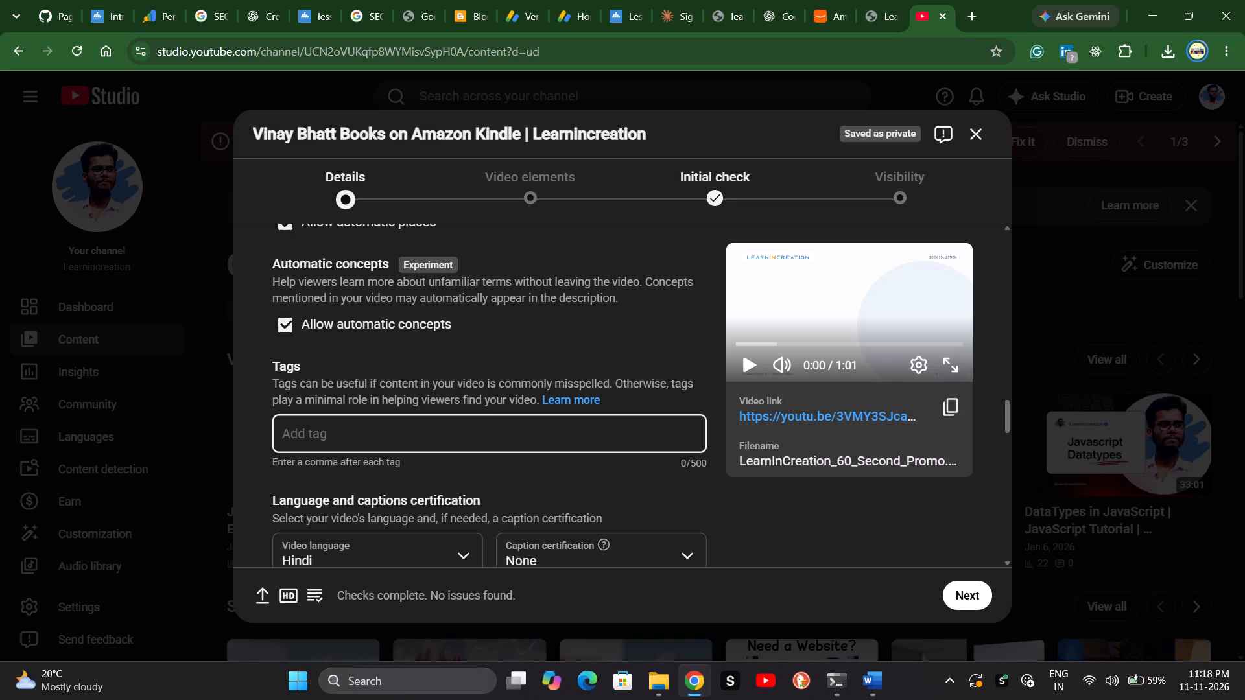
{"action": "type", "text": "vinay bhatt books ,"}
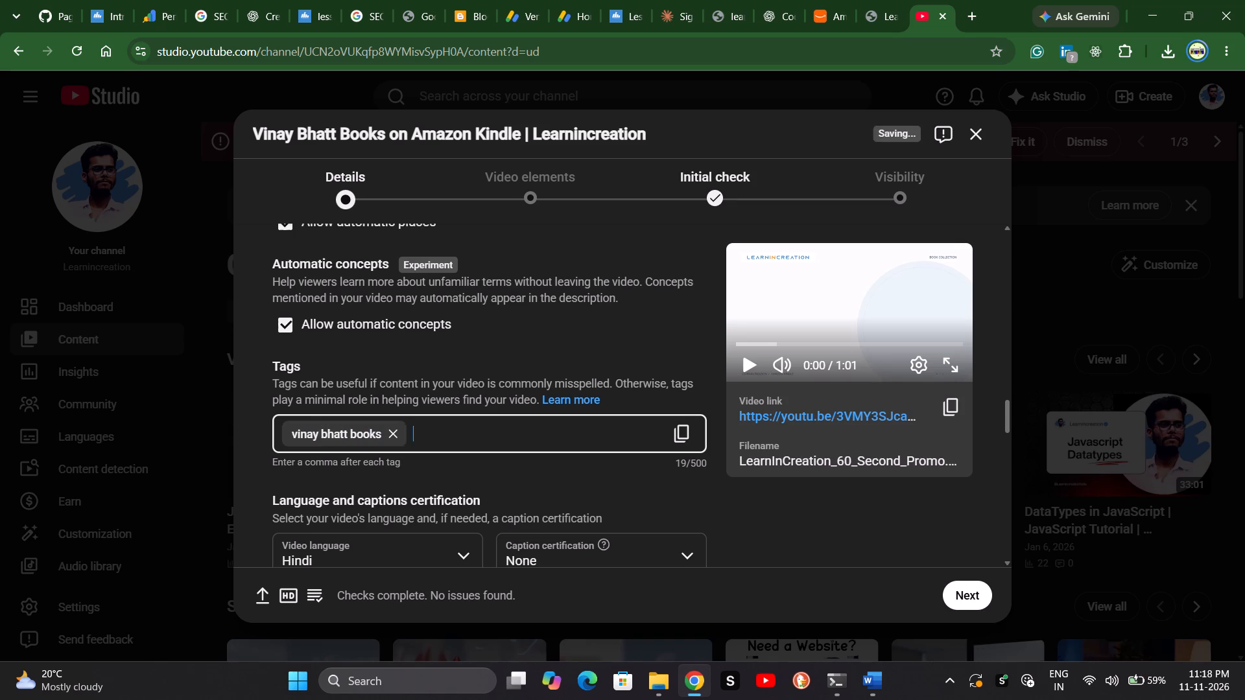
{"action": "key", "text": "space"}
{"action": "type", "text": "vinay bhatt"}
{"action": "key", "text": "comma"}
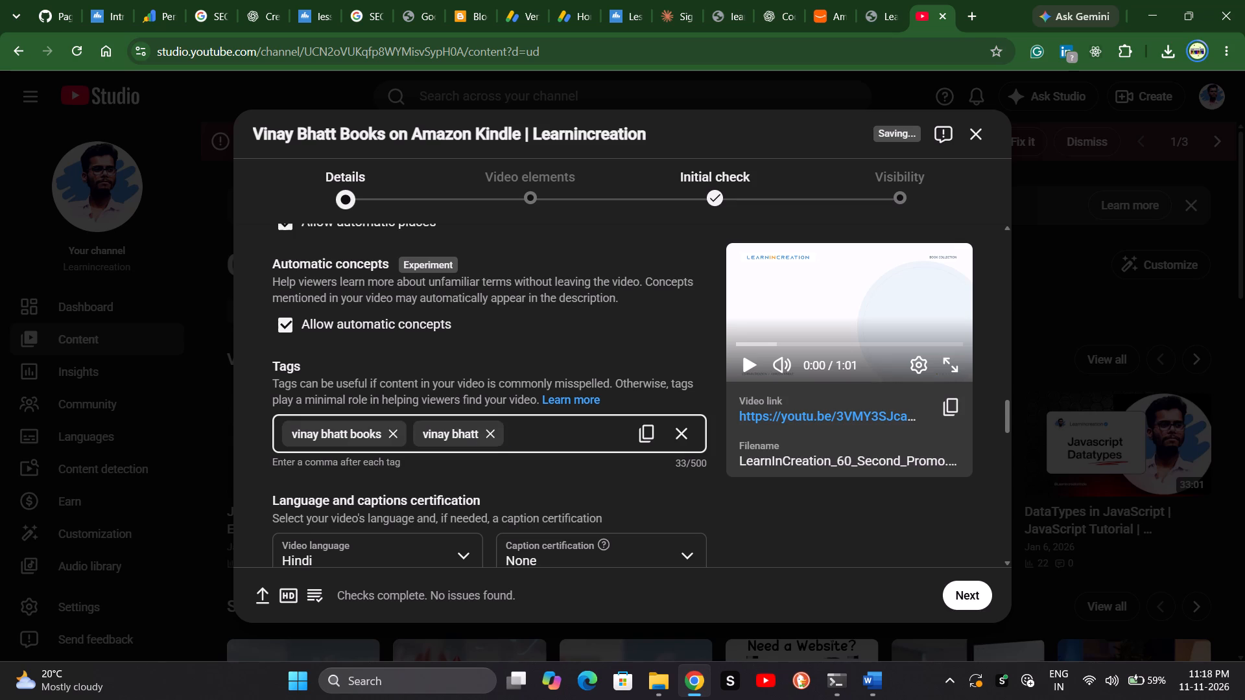
Add the tags "learnincreation books" and "learnincreation founder books" to the video.
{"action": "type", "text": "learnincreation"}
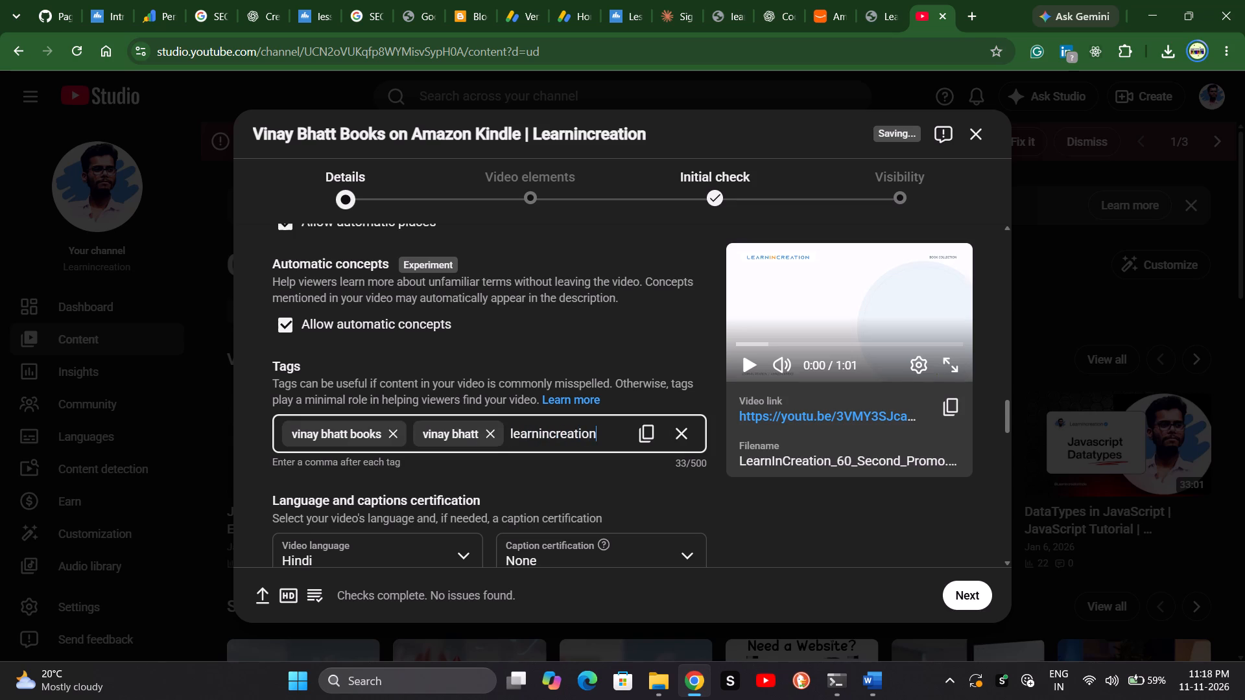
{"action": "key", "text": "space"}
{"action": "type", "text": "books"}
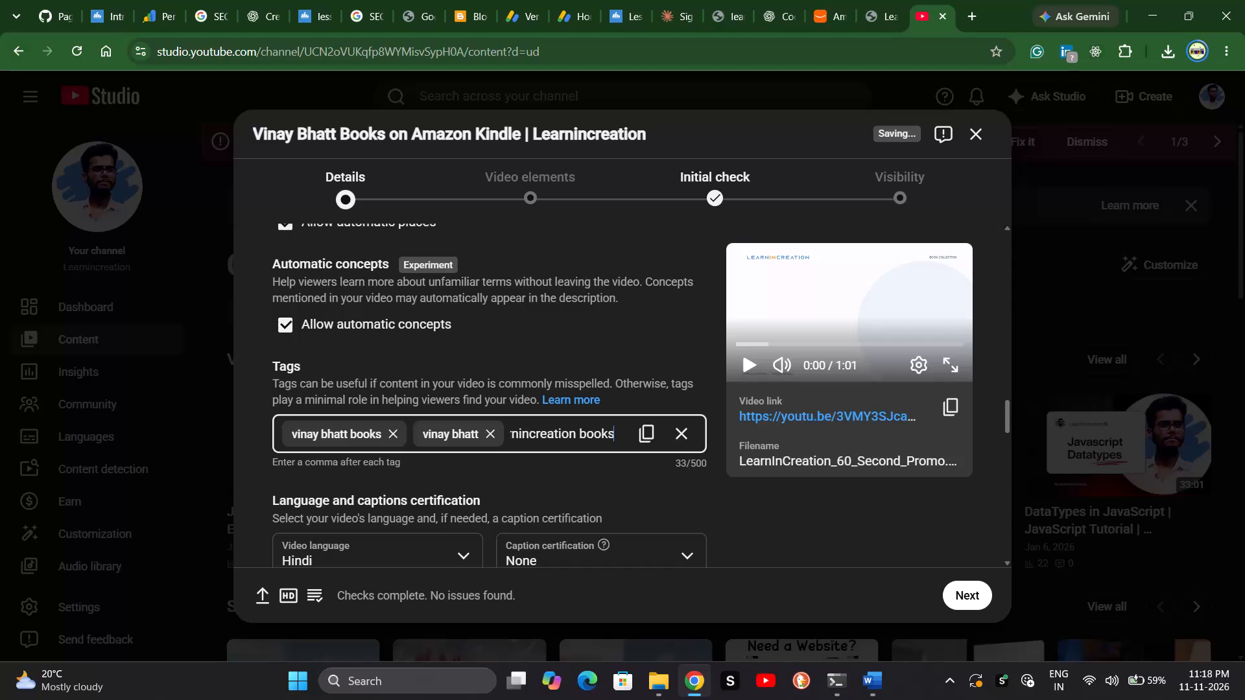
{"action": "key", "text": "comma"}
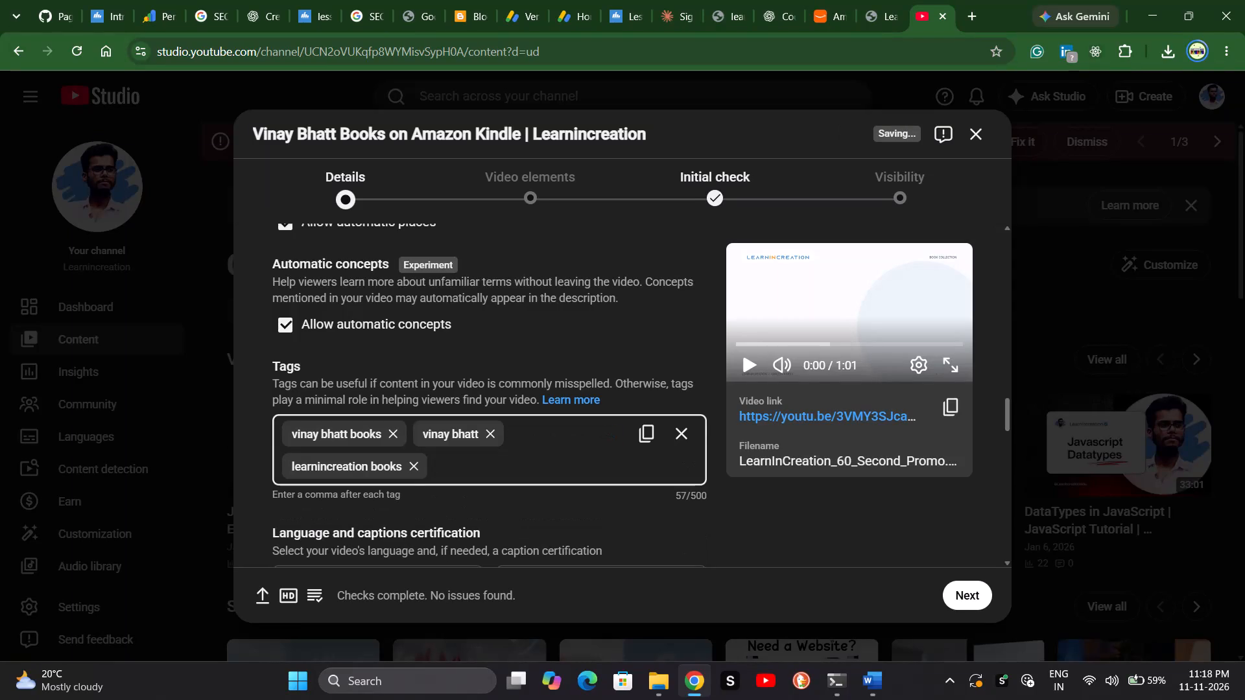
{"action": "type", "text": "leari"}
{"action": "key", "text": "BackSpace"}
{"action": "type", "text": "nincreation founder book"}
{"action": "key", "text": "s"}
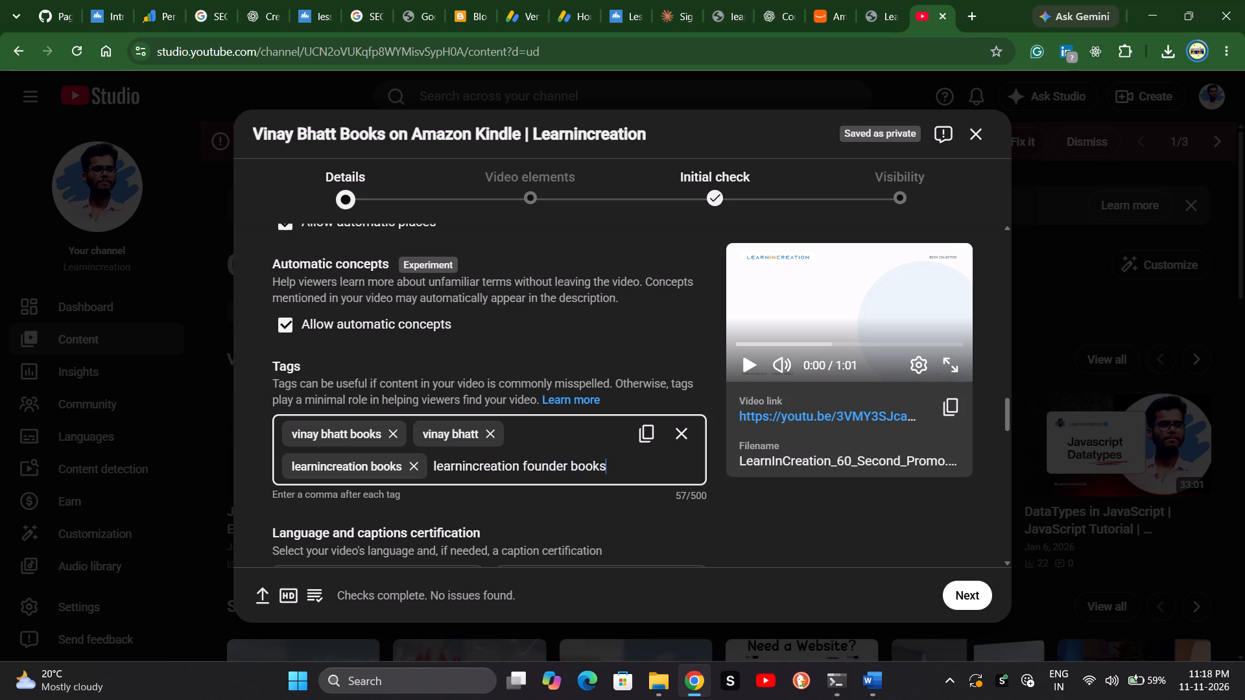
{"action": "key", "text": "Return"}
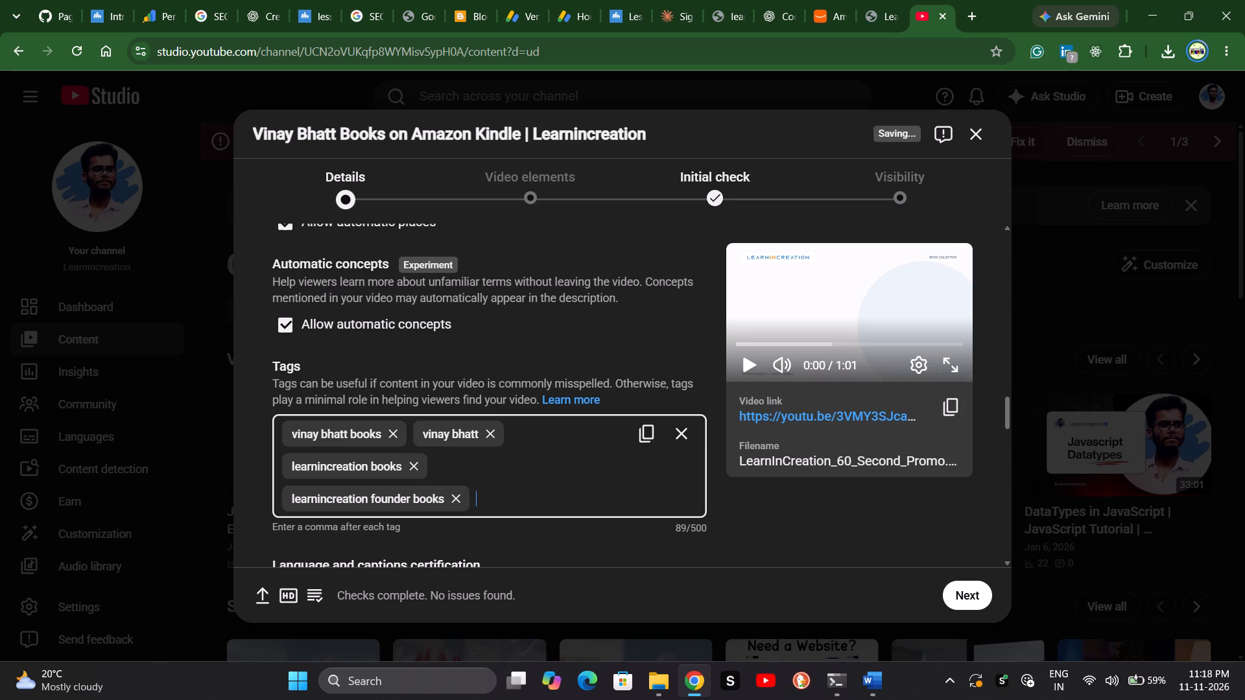
Review the remaining video details and advance through Video elements and Initial check to the Visibility stage.
{"action": "scroll", "coordinate": [389, 433], "scroll_direction": "down", "scroll_amount": 4}
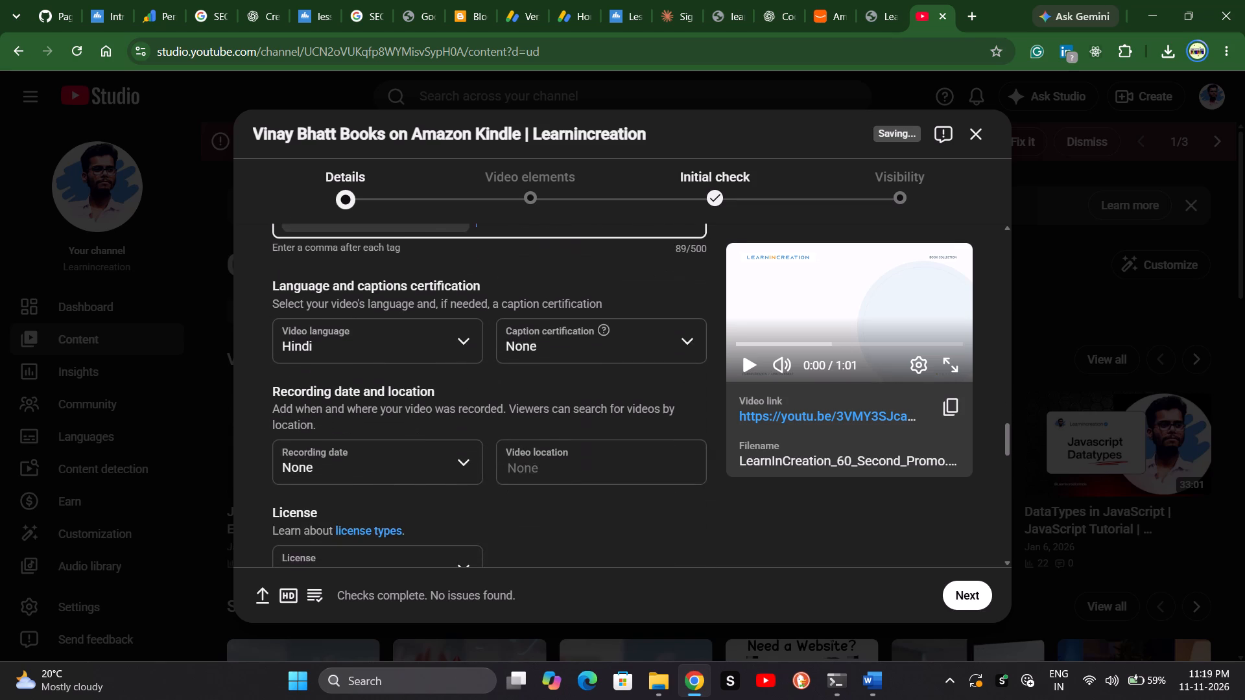
{"action": "scroll", "coordinate": [389, 433], "scroll_direction": "down", "scroll_amount": 5}
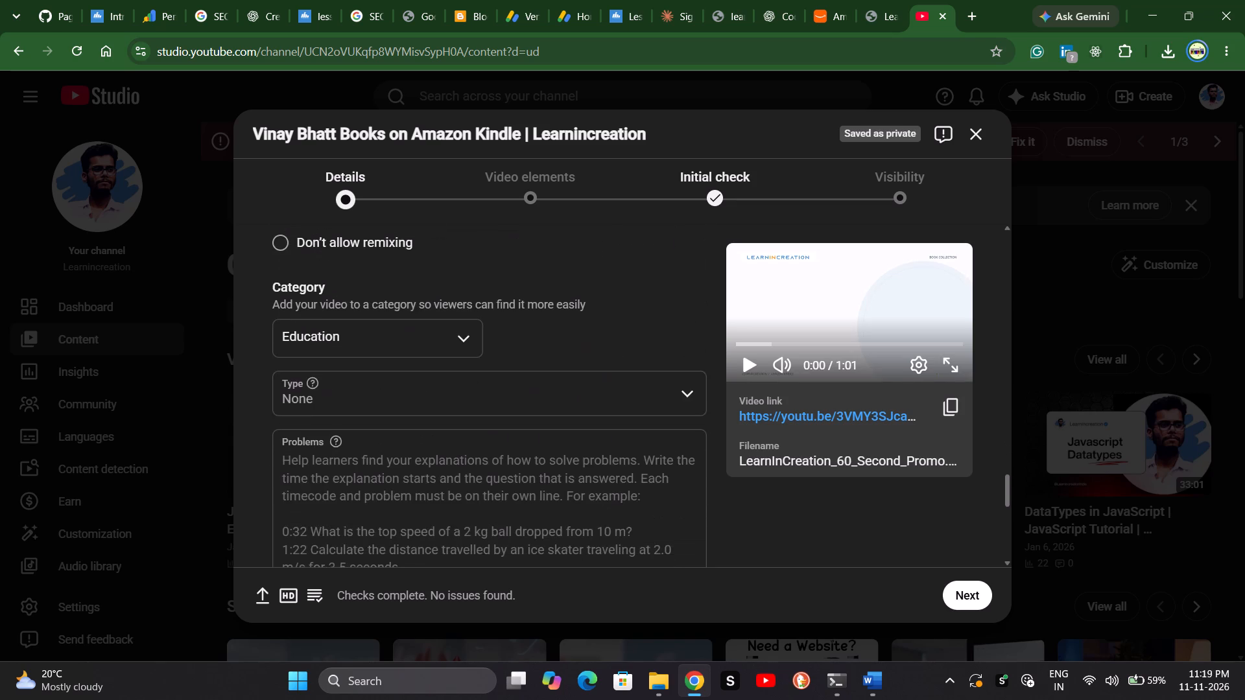
{"action": "scroll", "coordinate": [389, 433], "scroll_direction": "down", "scroll_amount": 5}
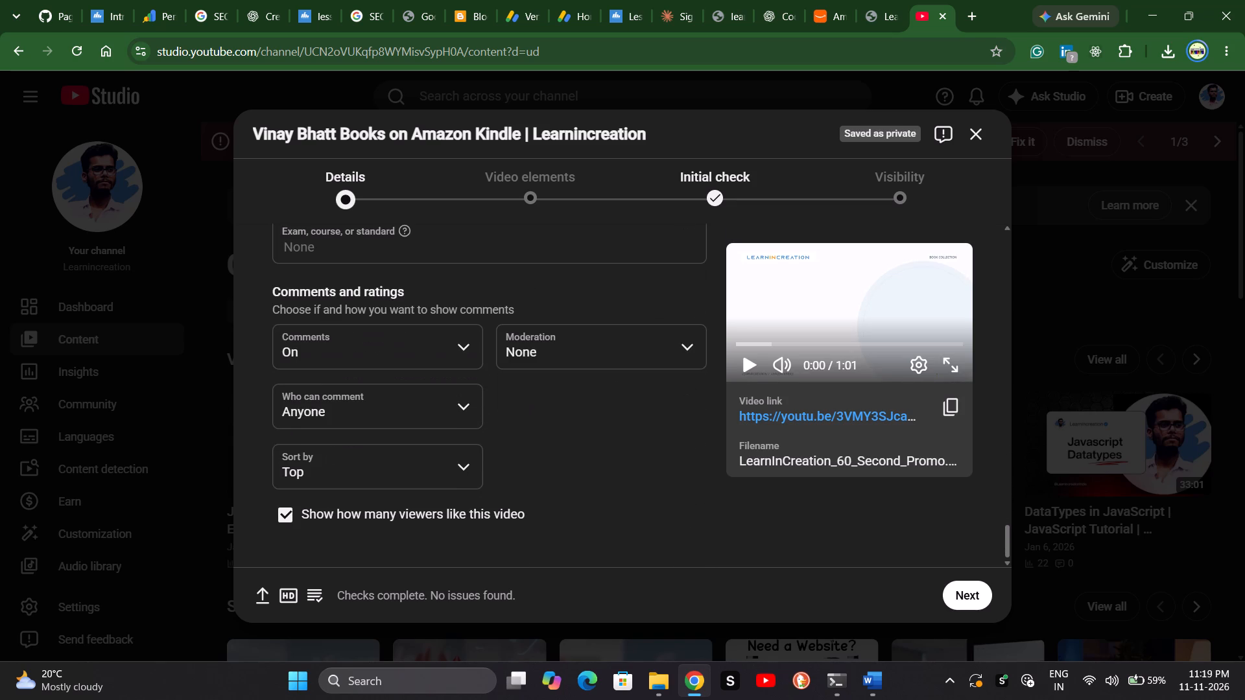
{"action": "scroll", "coordinate": [389, 433], "scroll_direction": "down", "scroll_amount": 1}
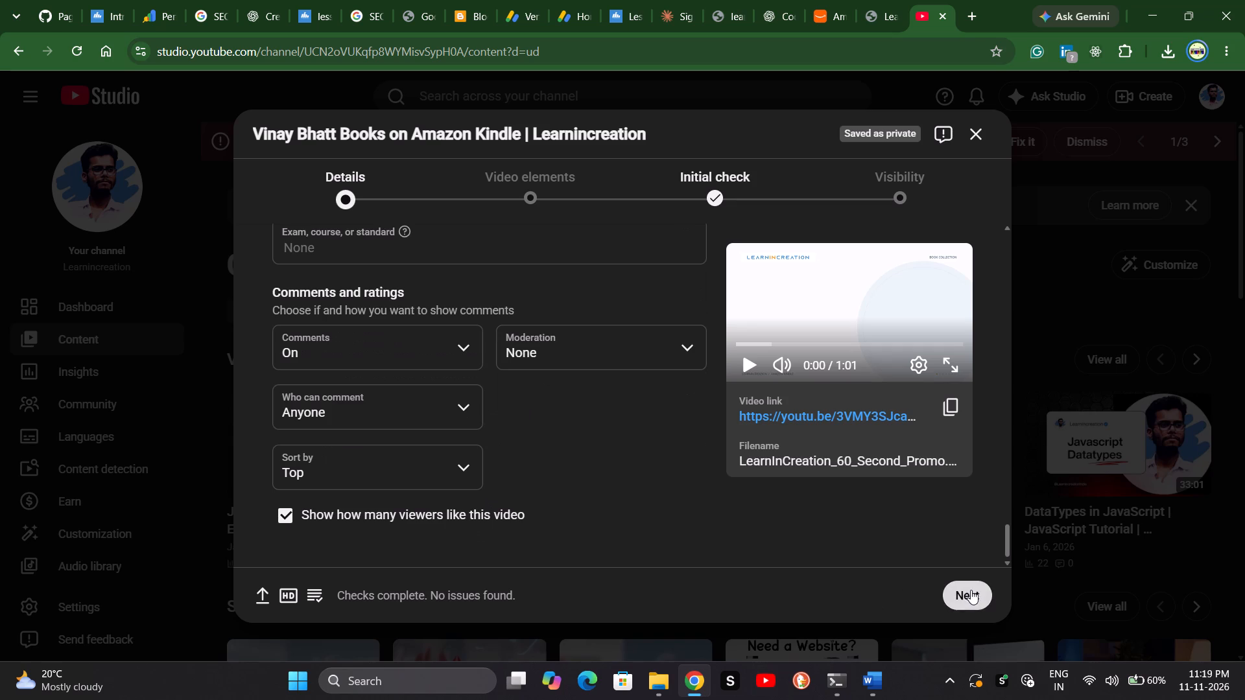
{"action": "left_click", "coordinate": [973, 592]}
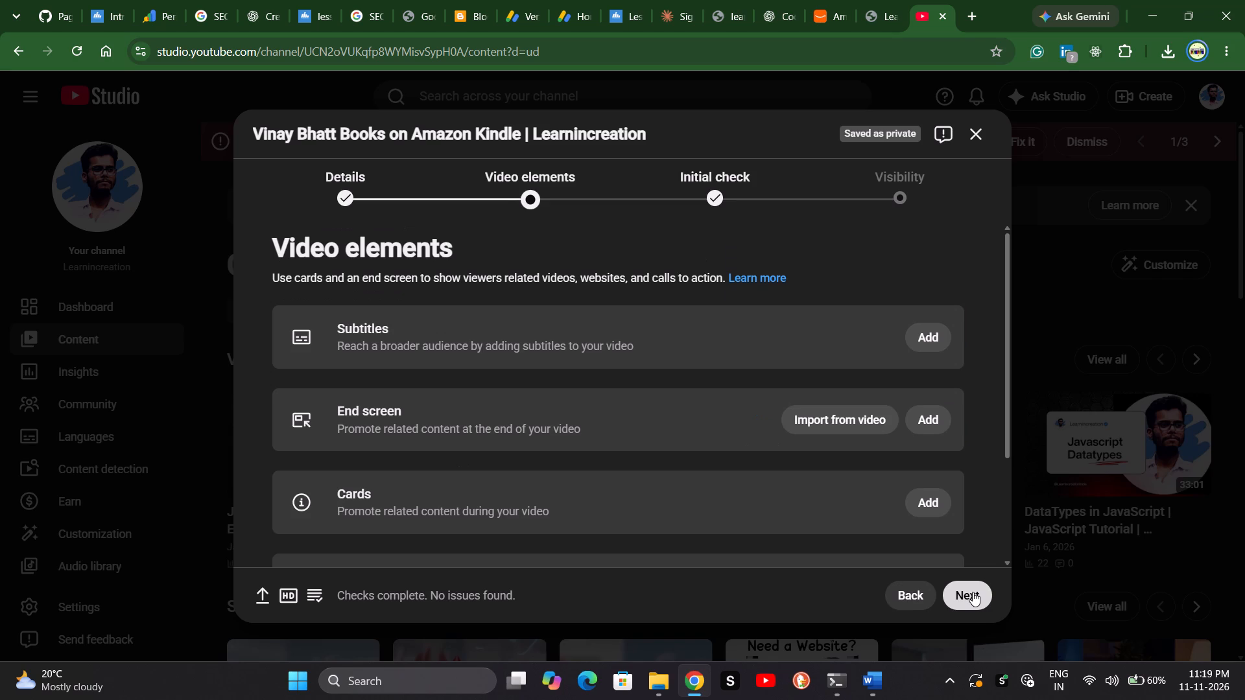
{"action": "left_click", "coordinate": [973, 592]}
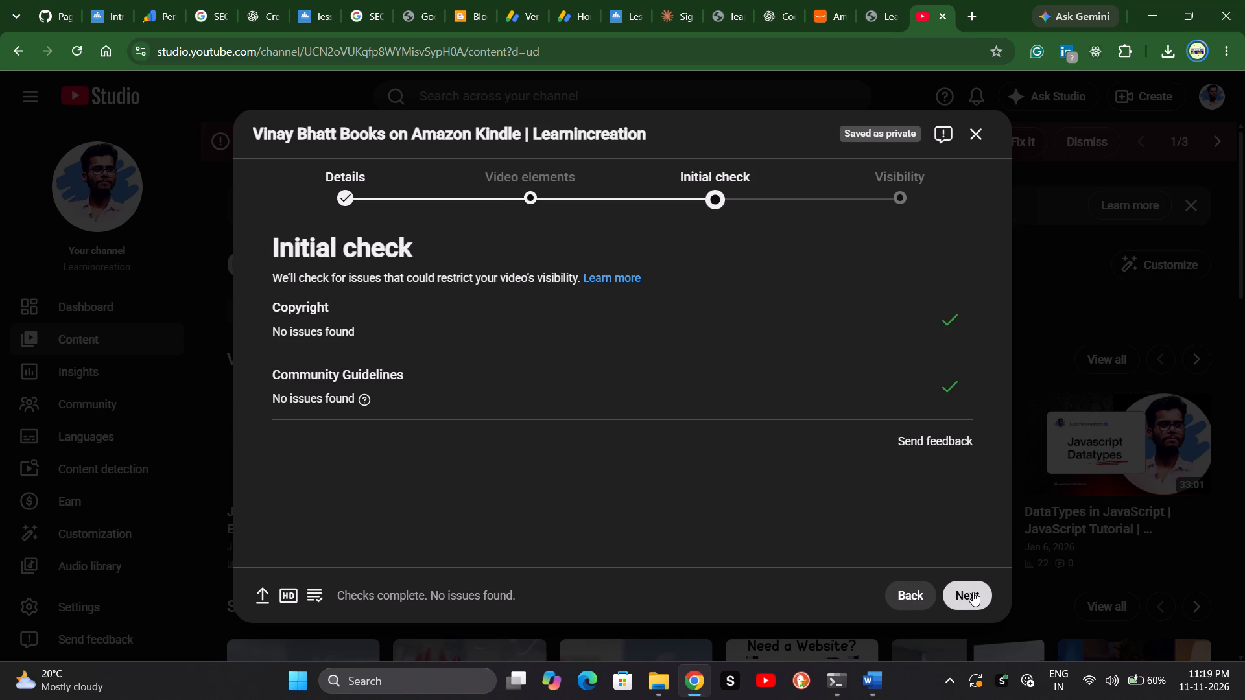
{"action": "left_click", "coordinate": [973, 592]}
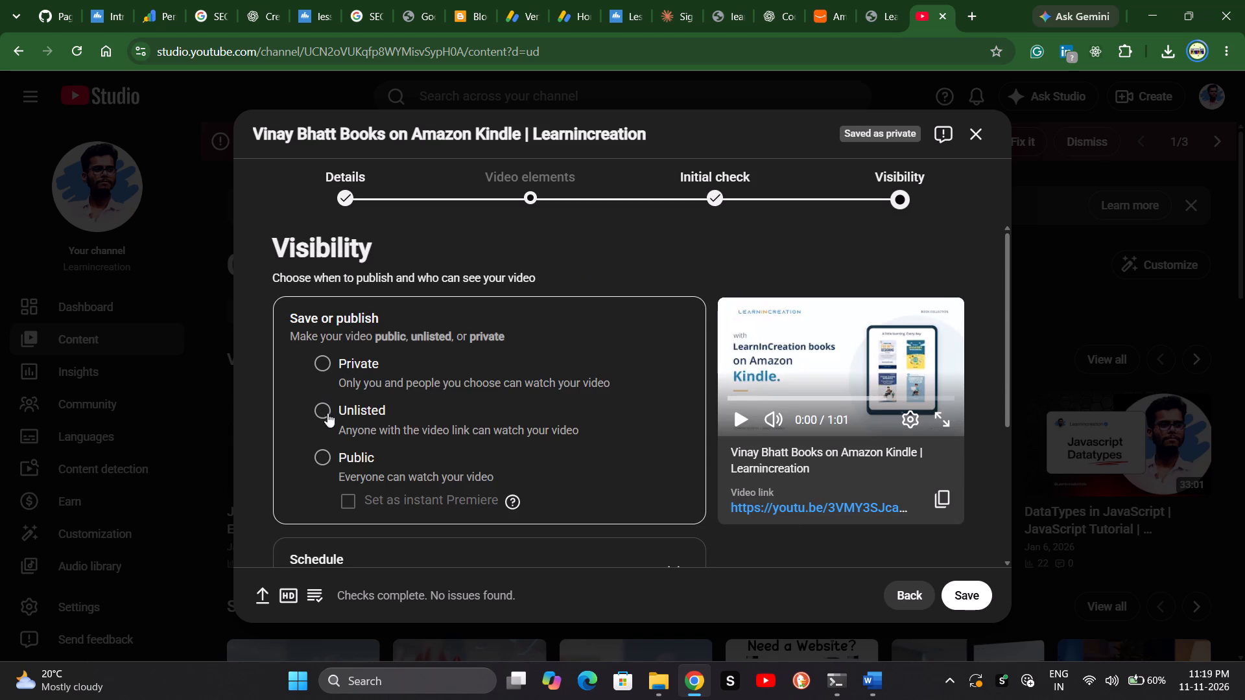
Set the video's visibility to Public and review the pre-publish checklist.
{"action": "left_click", "coordinate": [325, 455]}
{"action": "left_click", "coordinate": [325, 455]}
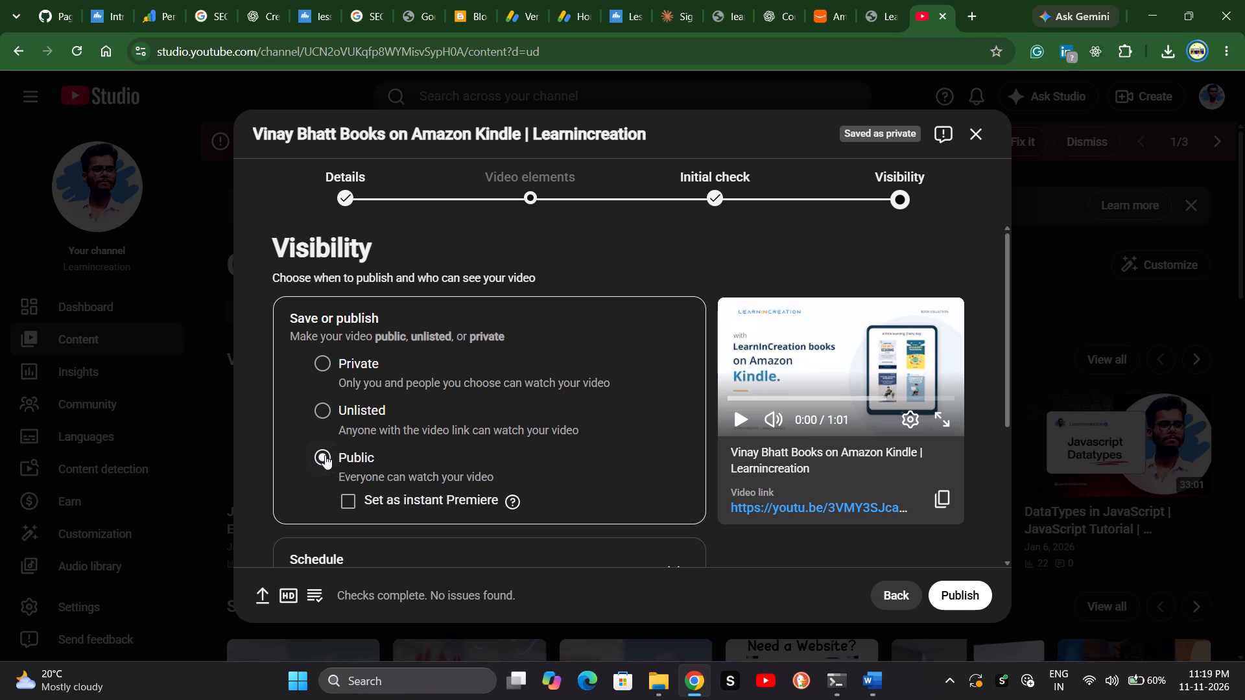
{"action": "scroll", "coordinate": [522, 472], "scroll_direction": "down", "scroll_amount": 1}
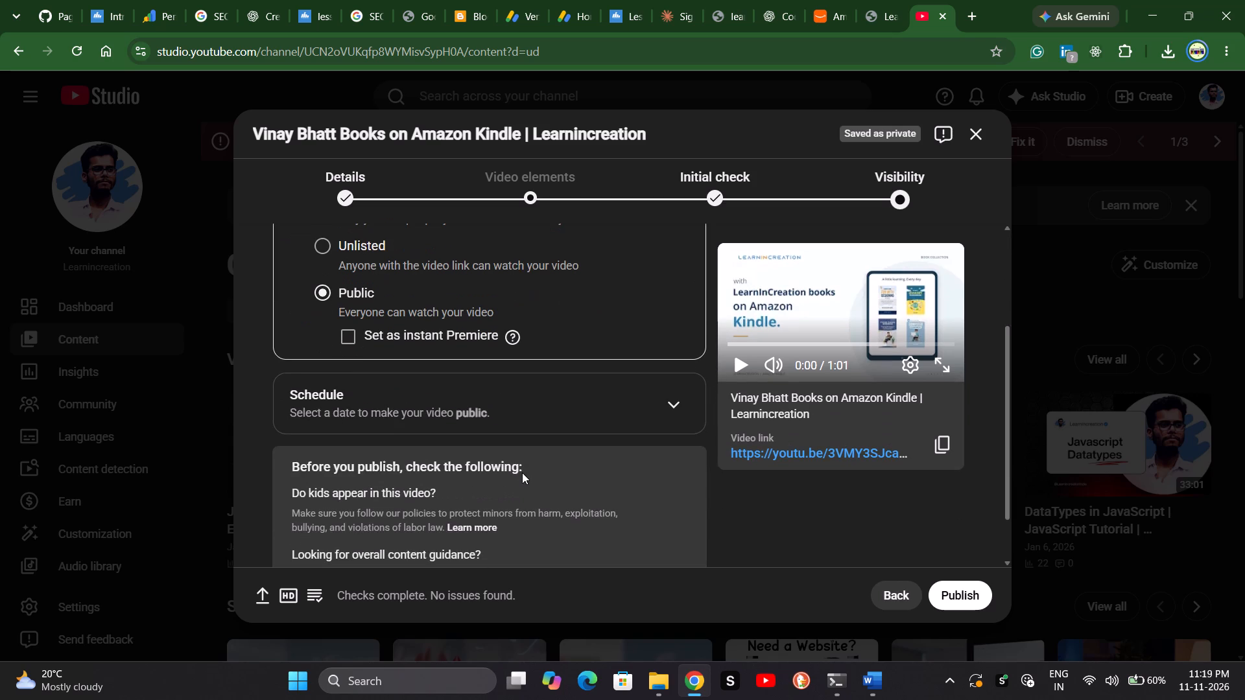
{"action": "scroll", "coordinate": [522, 472], "scroll_direction": "down", "scroll_amount": 1}
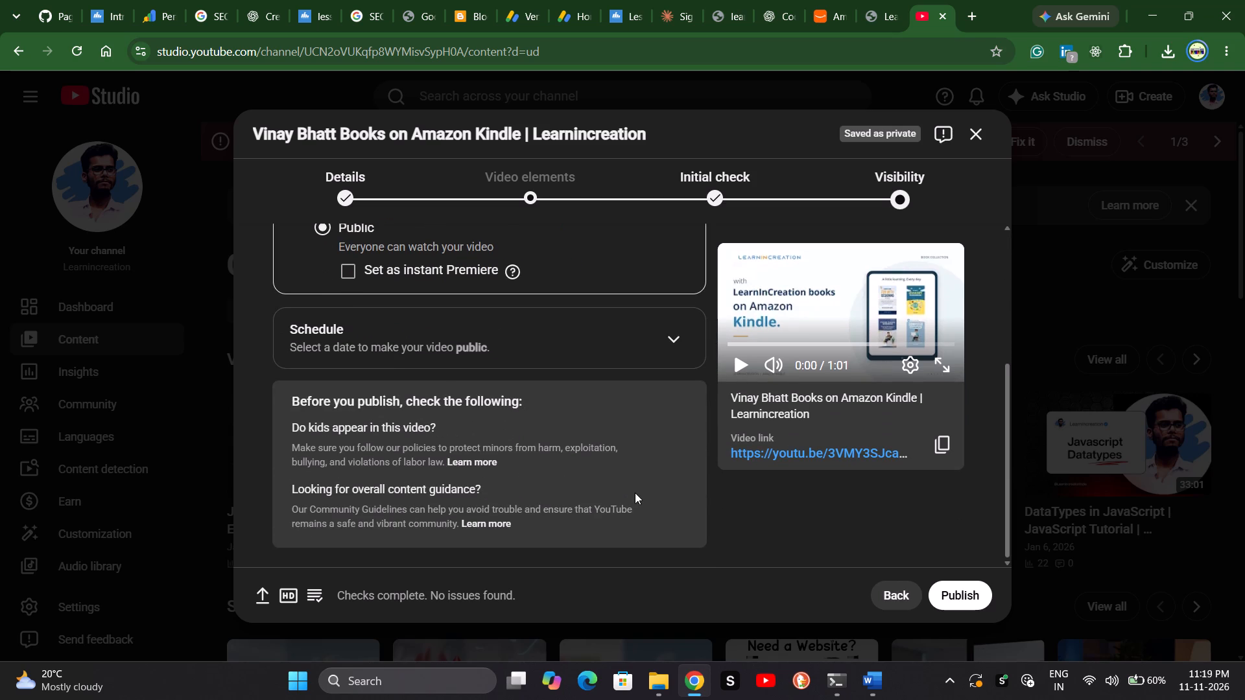
Publish the book promo video and close the publication confirmation.
{"action": "left_click", "coordinate": [951, 590]}
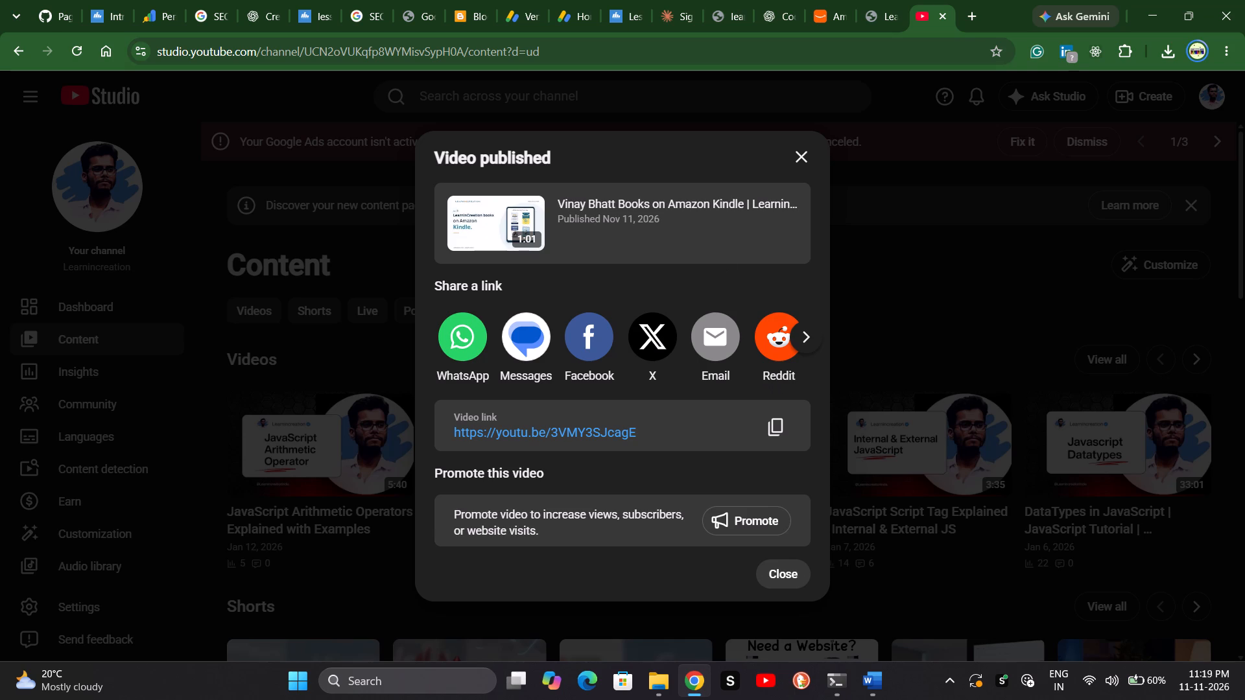
{"action": "left_click", "coordinate": [794, 167]}
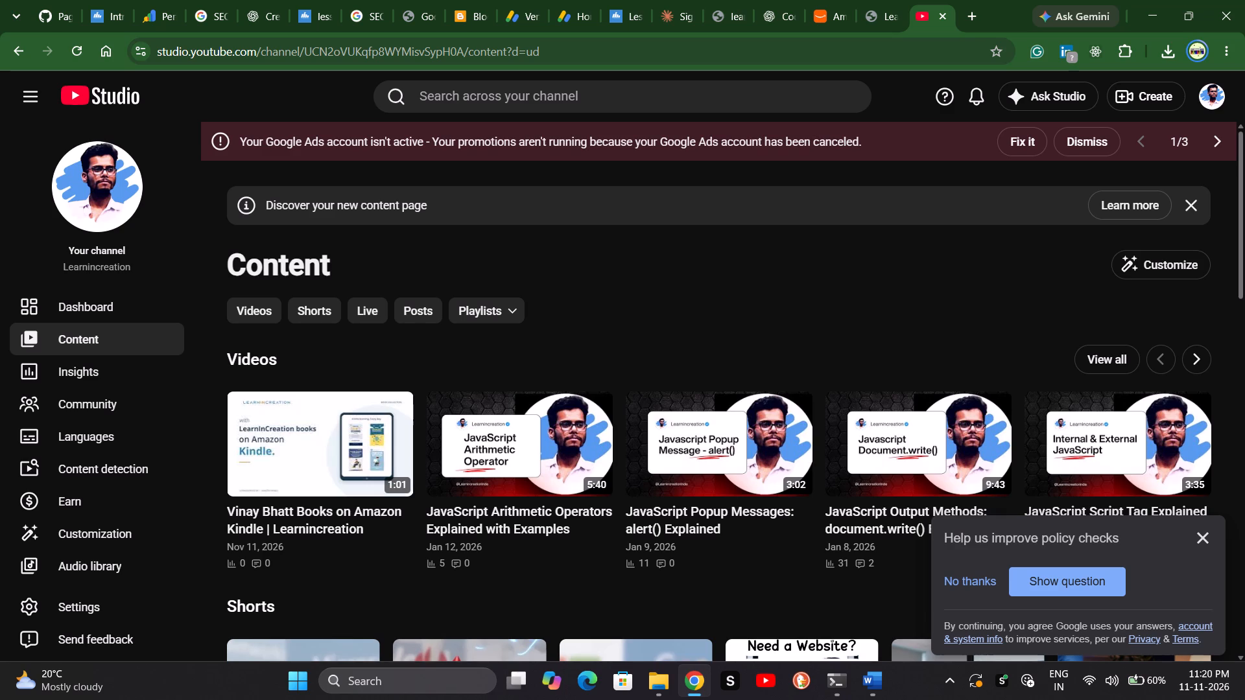
Follow the inactive-account fix to Google Ads and view the campaign settings behind the start or end date recommendation.
{"action": "left_click", "coordinate": [1026, 148]}
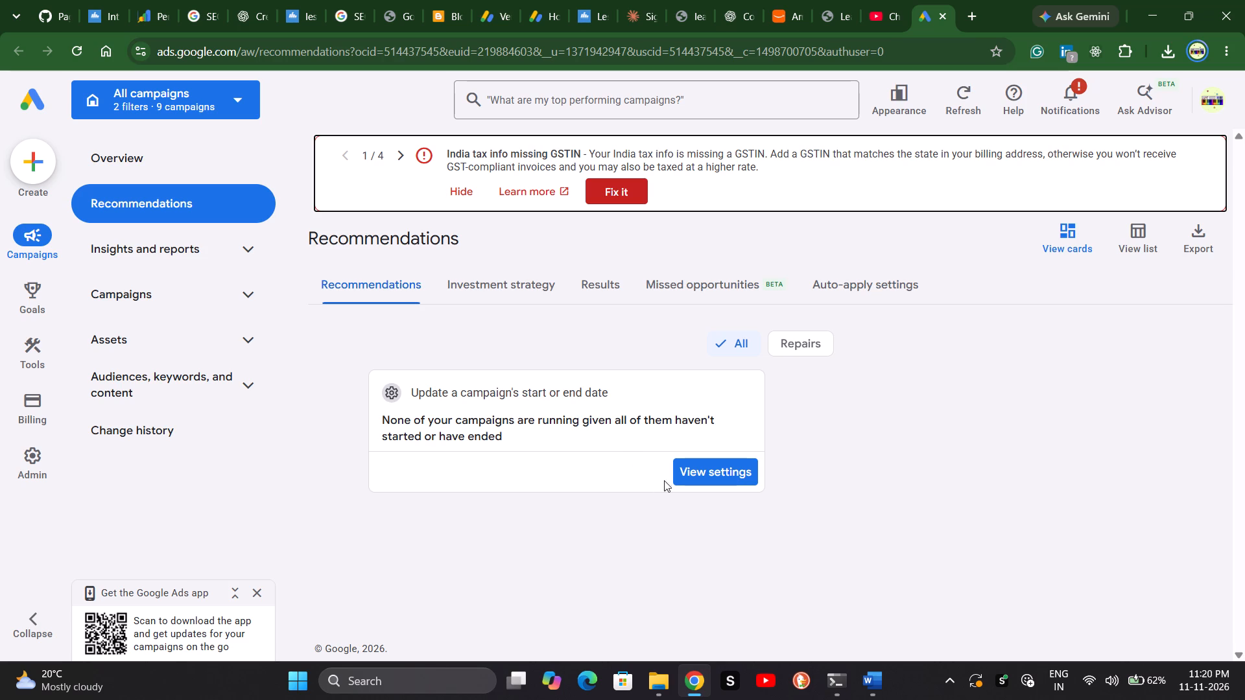
{"action": "left_click", "coordinate": [697, 477]}
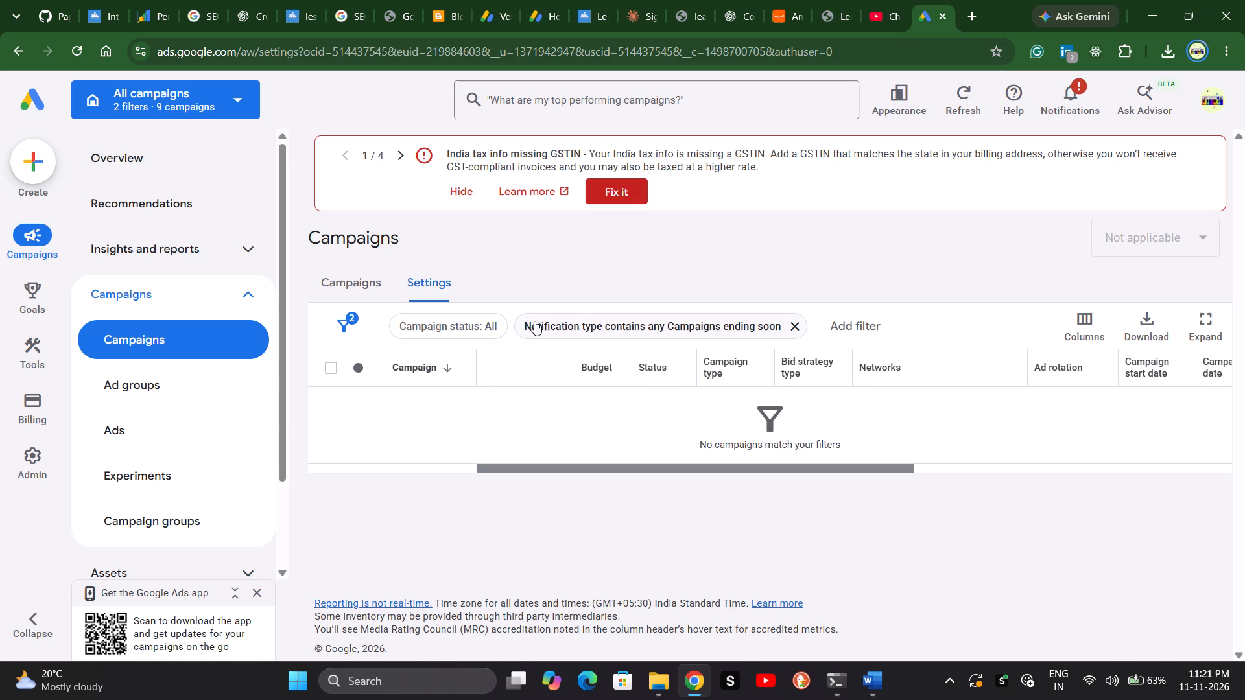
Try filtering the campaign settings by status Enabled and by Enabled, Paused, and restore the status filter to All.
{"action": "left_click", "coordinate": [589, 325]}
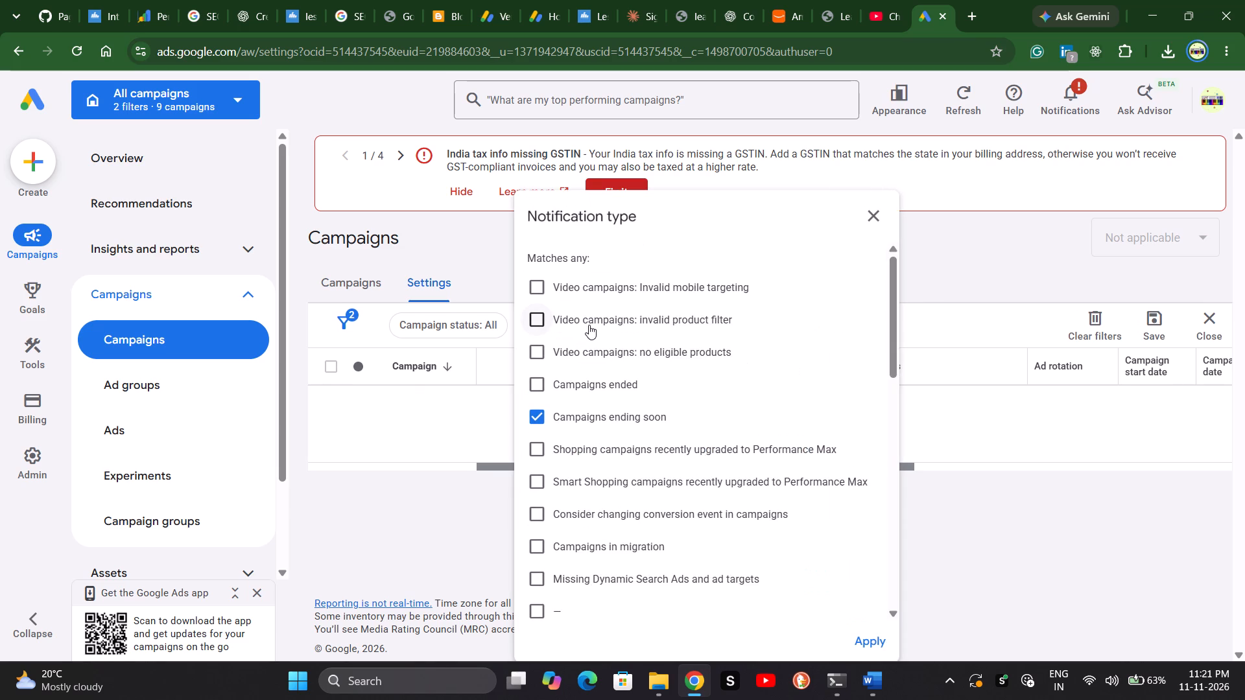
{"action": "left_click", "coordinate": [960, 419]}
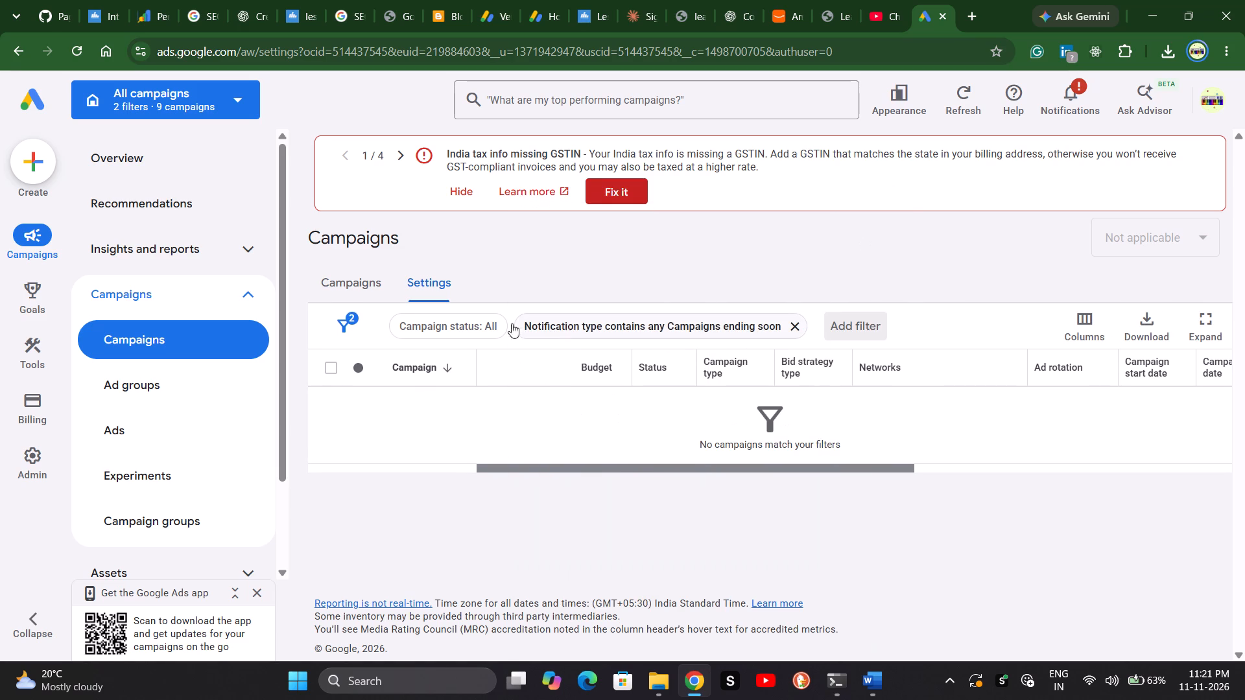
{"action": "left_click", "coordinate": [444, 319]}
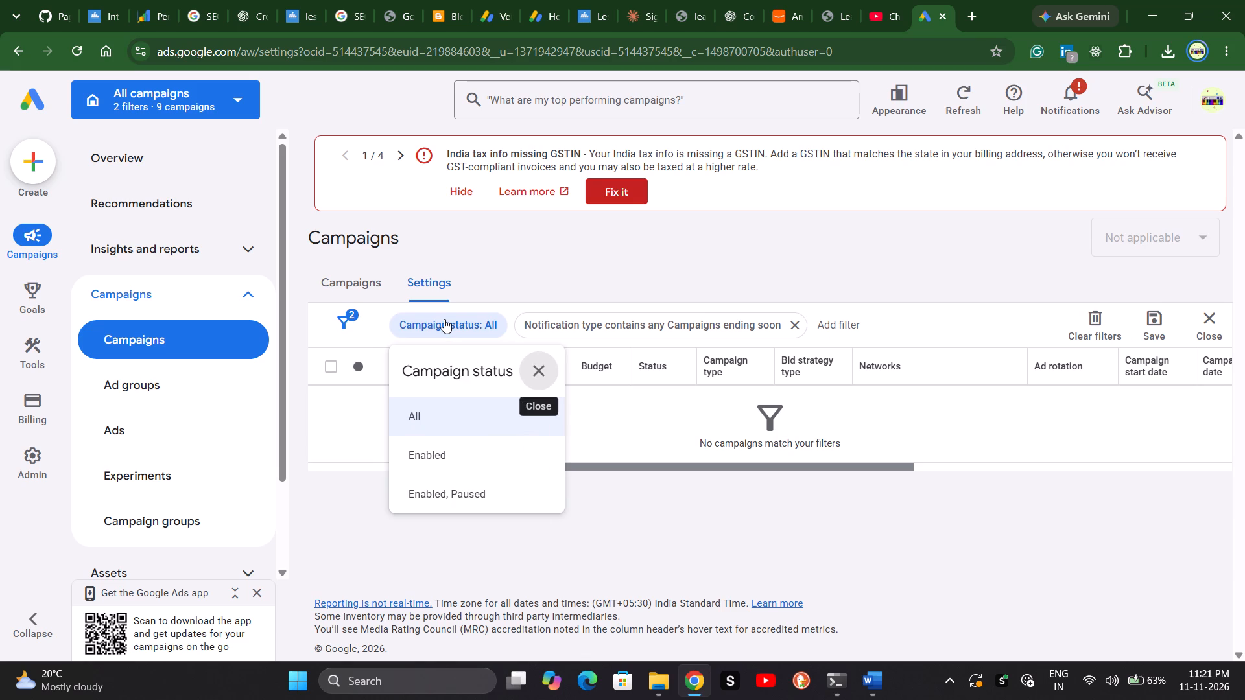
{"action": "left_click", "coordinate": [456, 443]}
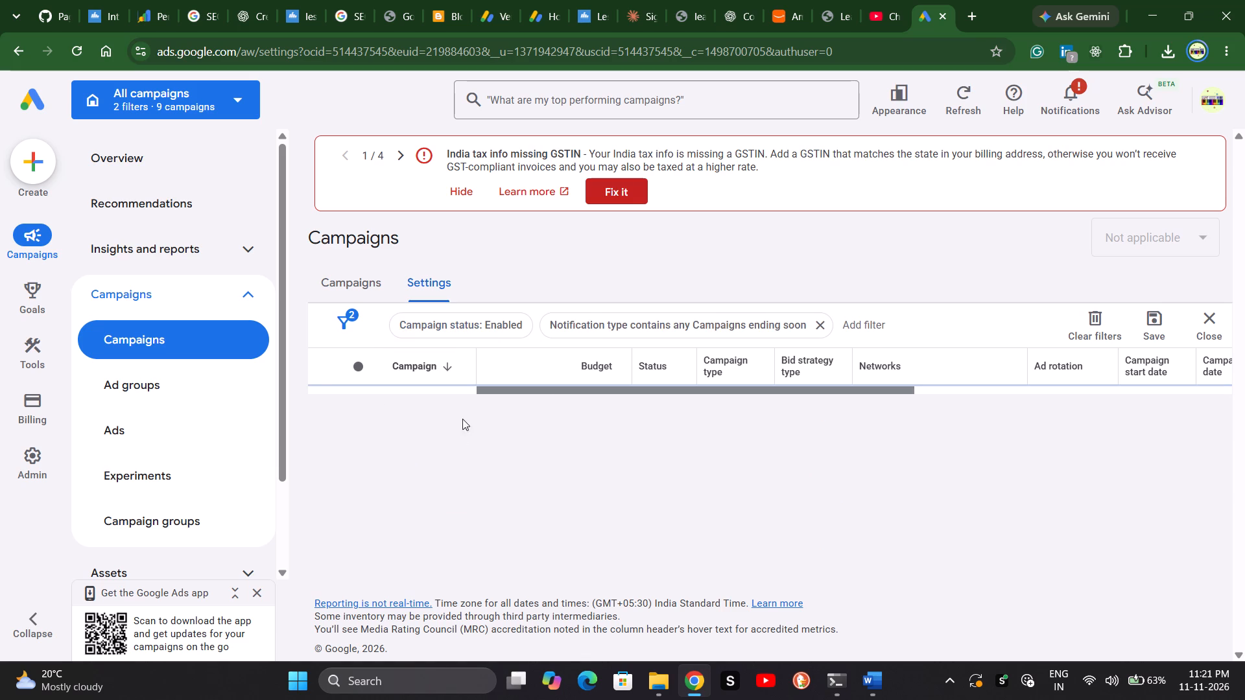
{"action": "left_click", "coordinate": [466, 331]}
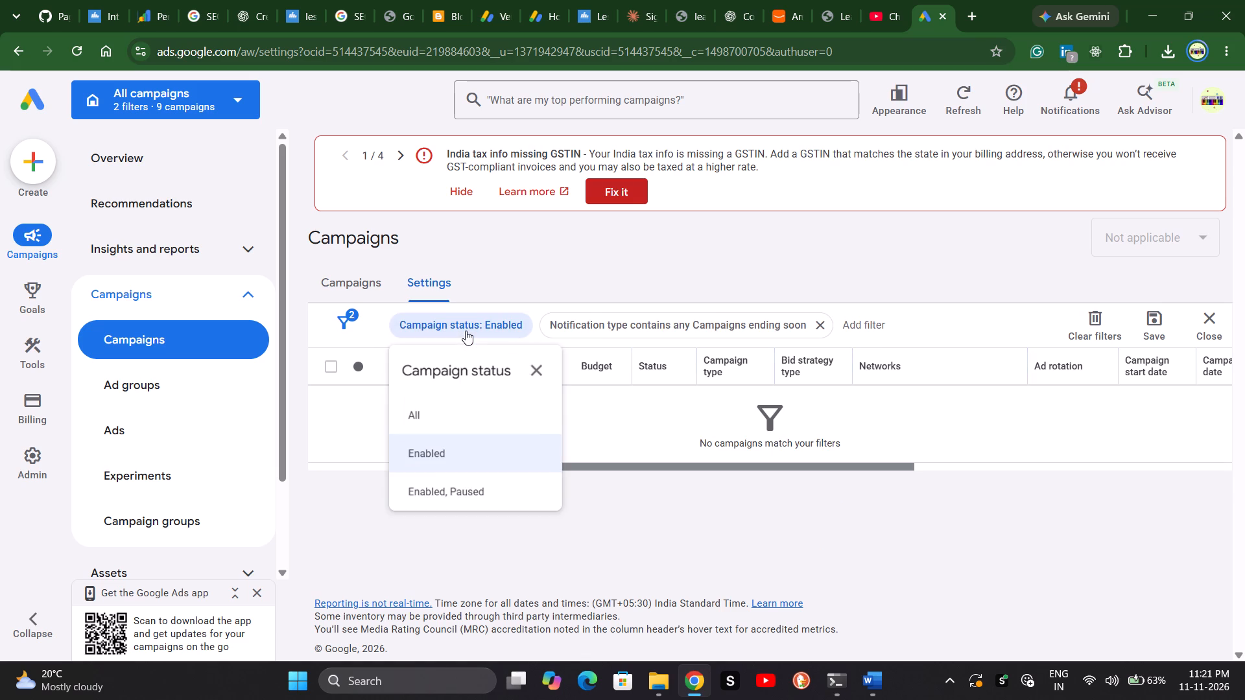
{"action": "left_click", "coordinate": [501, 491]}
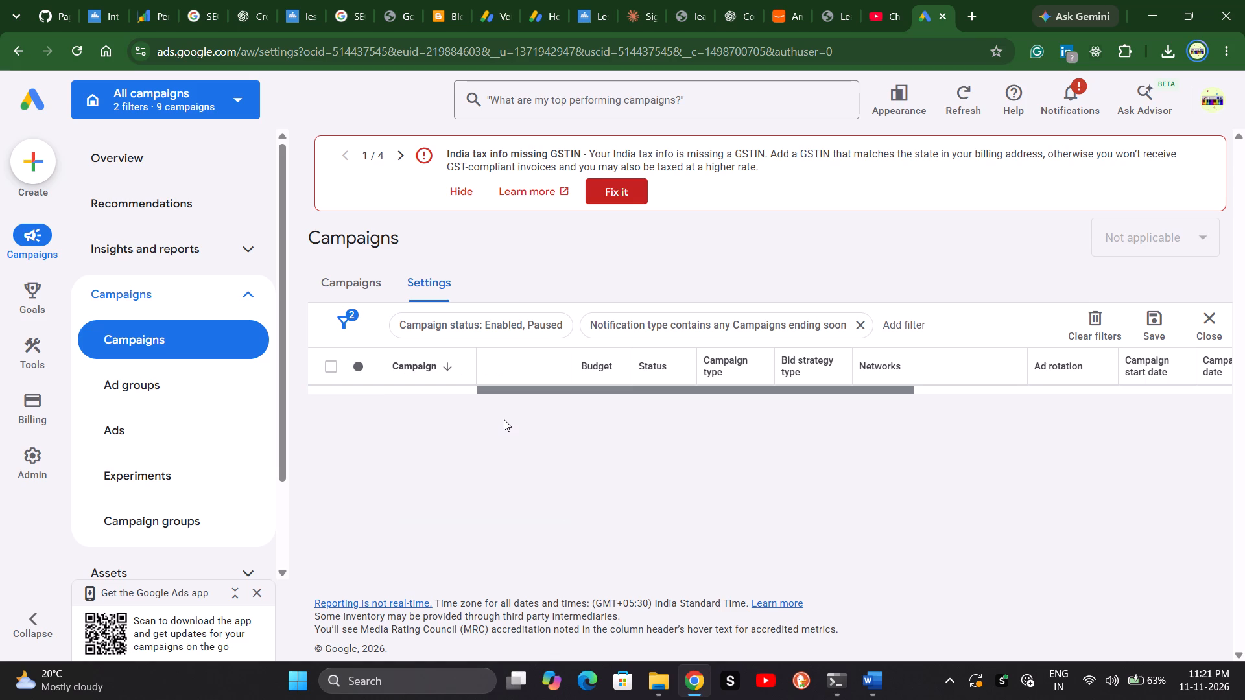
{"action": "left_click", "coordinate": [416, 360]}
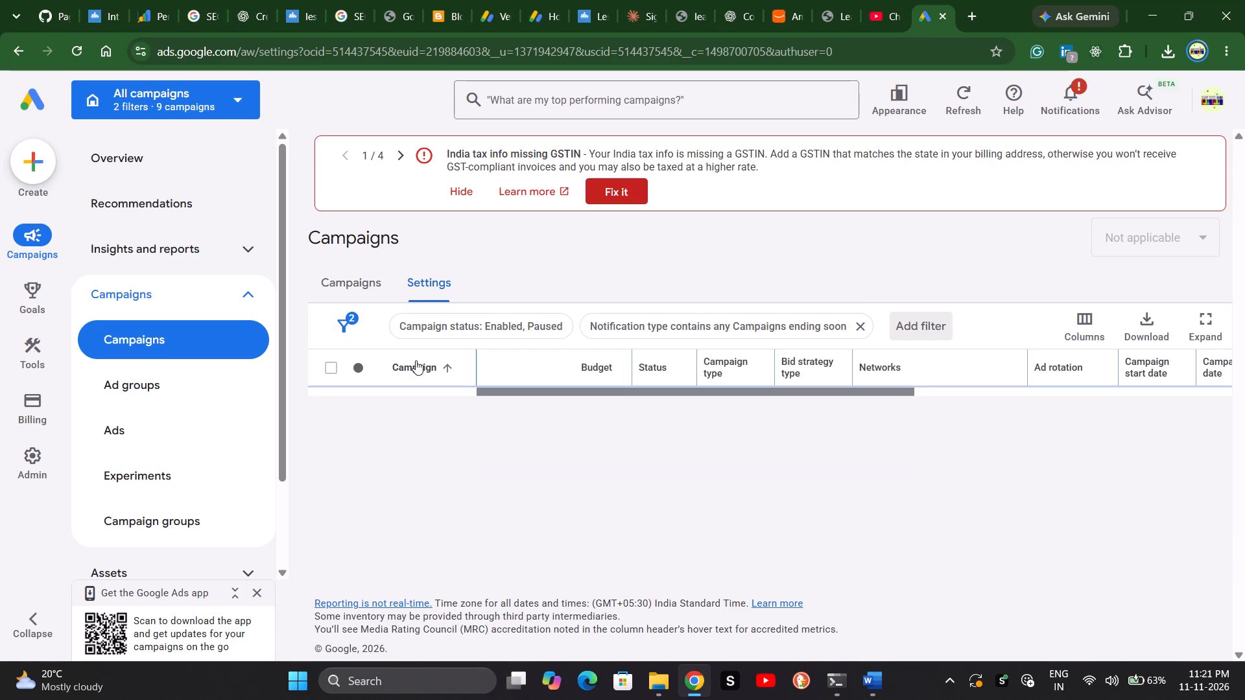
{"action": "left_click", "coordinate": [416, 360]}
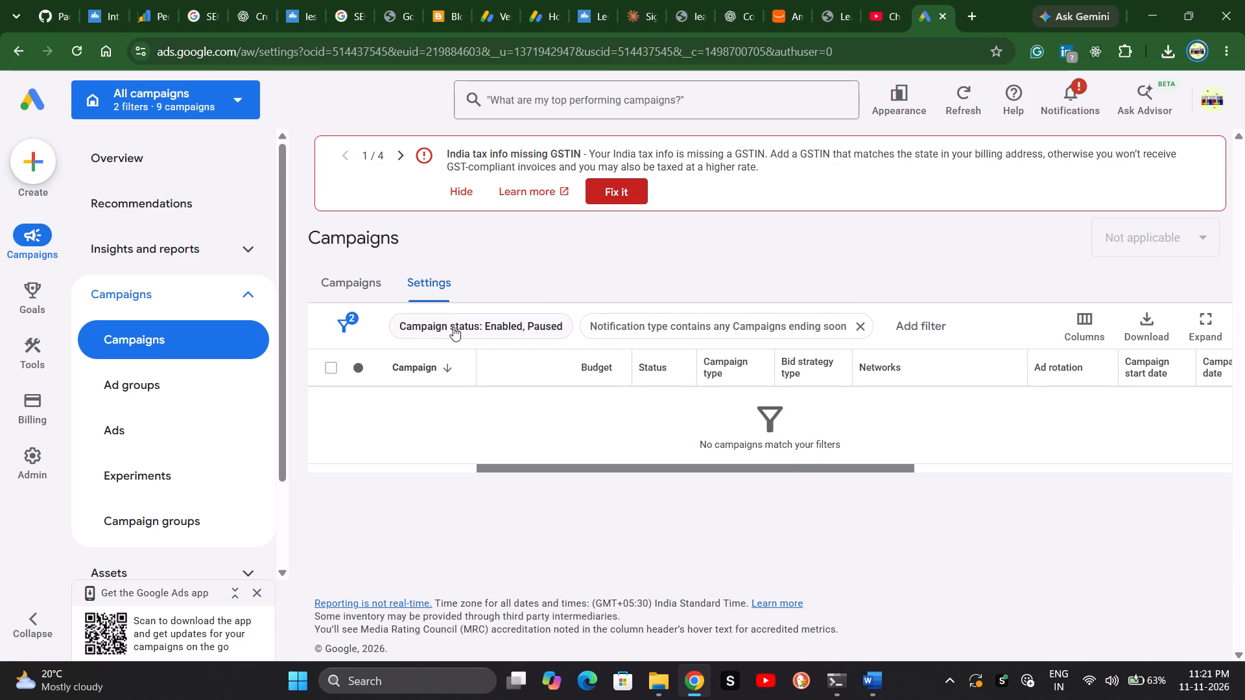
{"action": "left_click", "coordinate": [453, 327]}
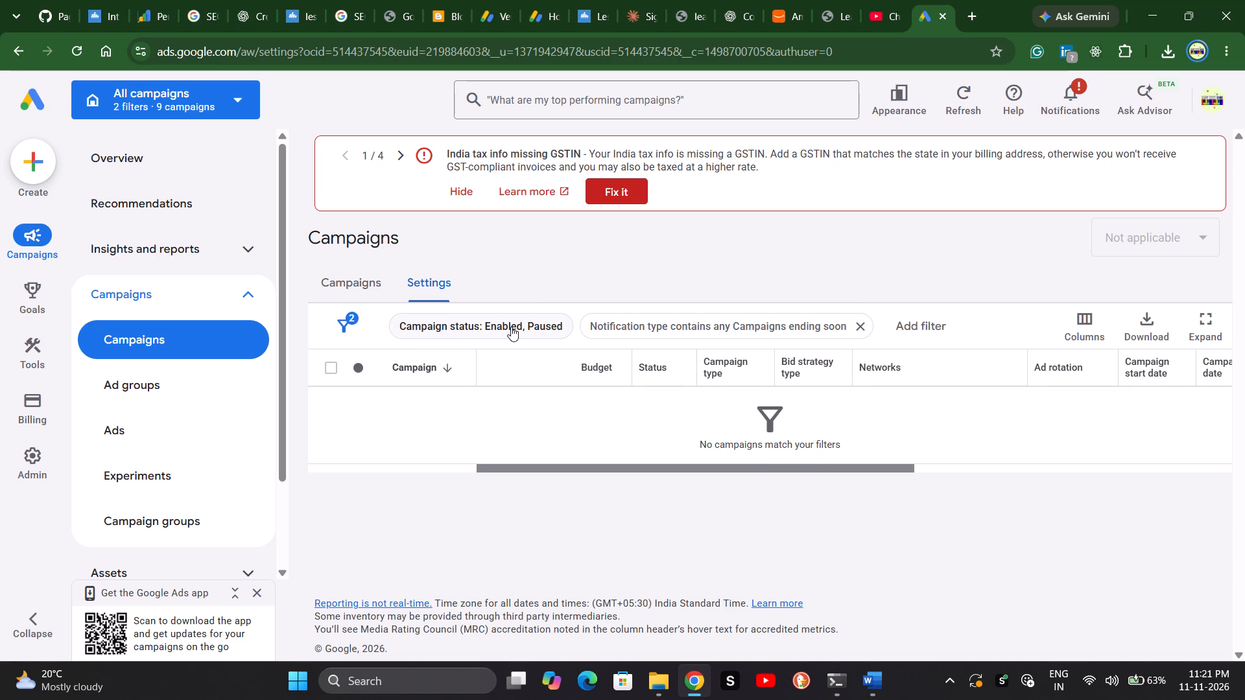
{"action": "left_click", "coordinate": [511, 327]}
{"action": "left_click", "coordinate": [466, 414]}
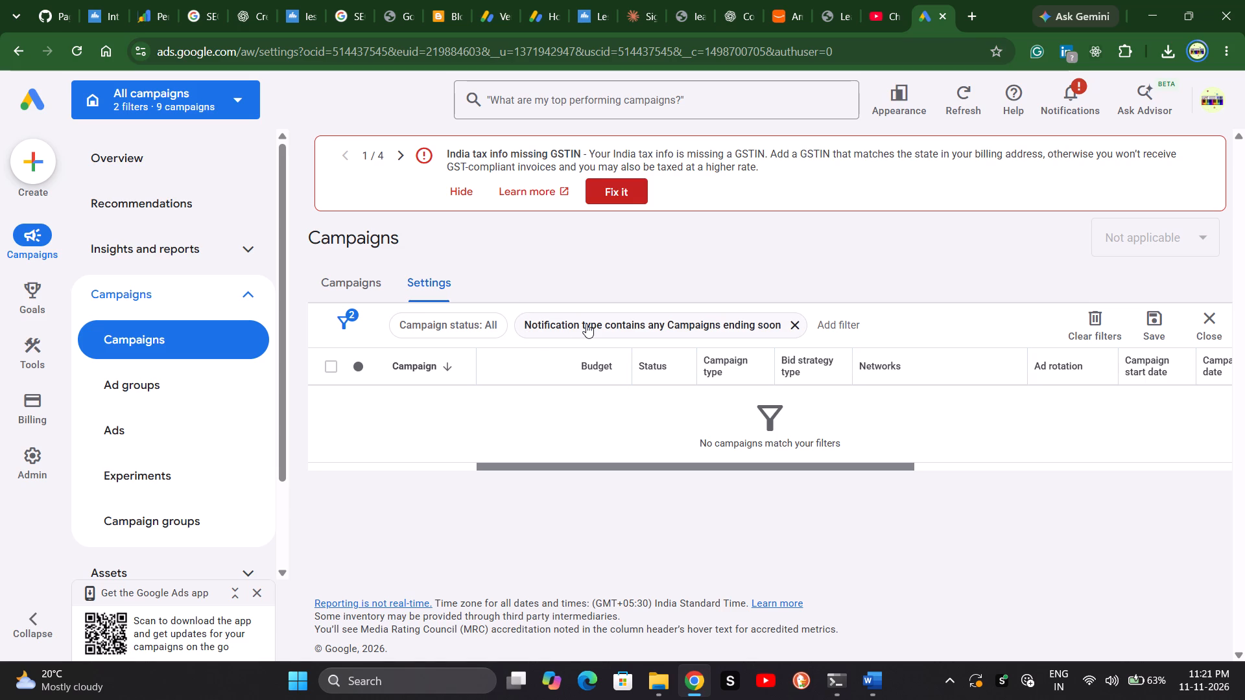
Remove the "Campaigns ending soon" notification type filter from the campaign settings table.
{"action": "left_click", "coordinate": [794, 325]}
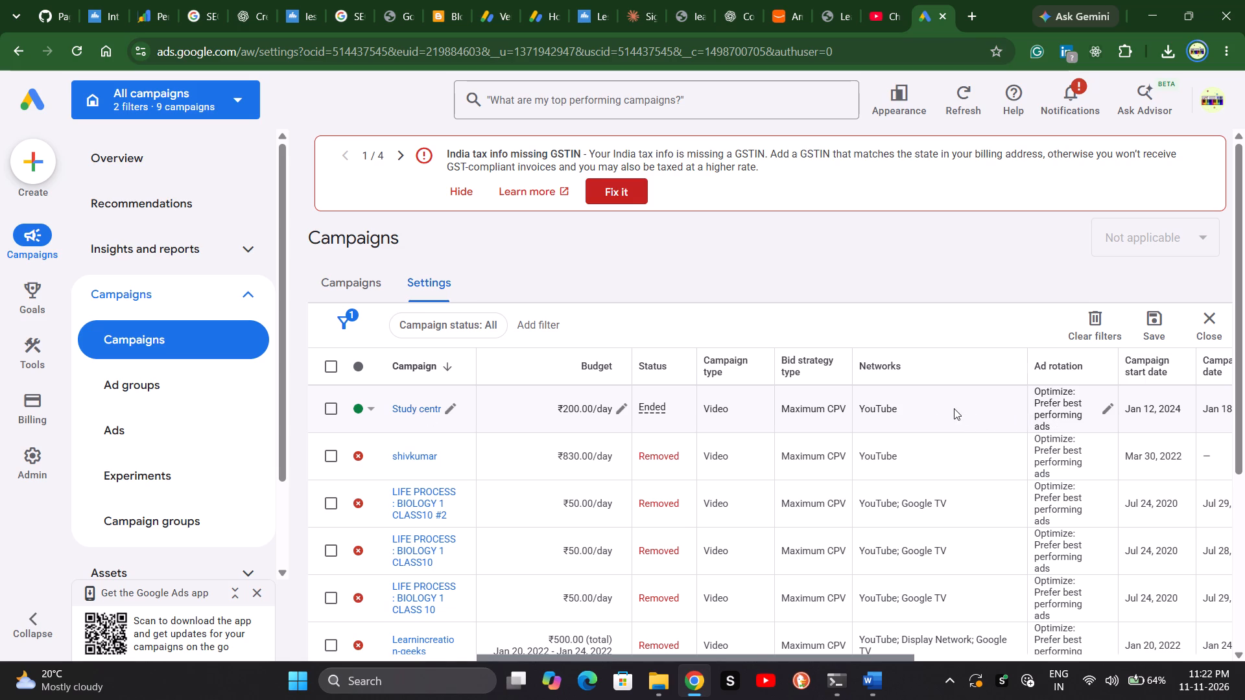
Examine the settings of all listed campaigns, including budget, status, networks, start and end dates, language, location and schedule.
{"action": "scroll", "coordinate": [954, 408], "scroll_direction": "left", "scroll_amount": 3}
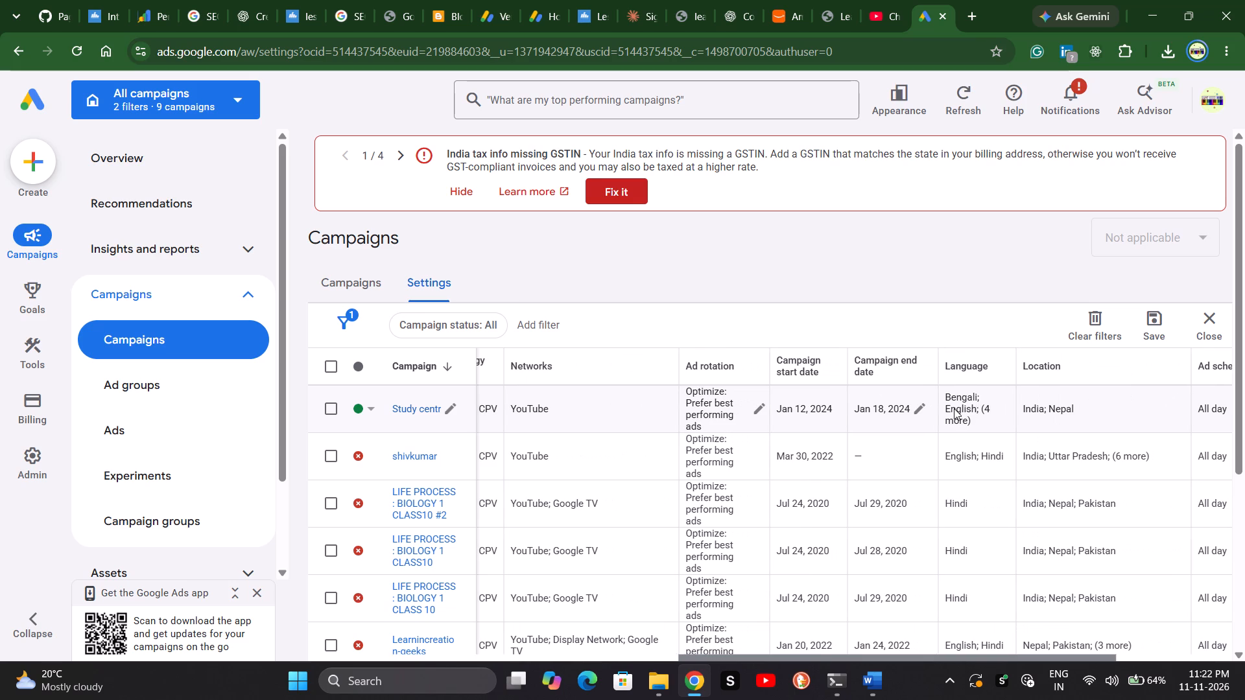
{"action": "scroll", "coordinate": [954, 408], "scroll_direction": "left", "scroll_amount": 1}
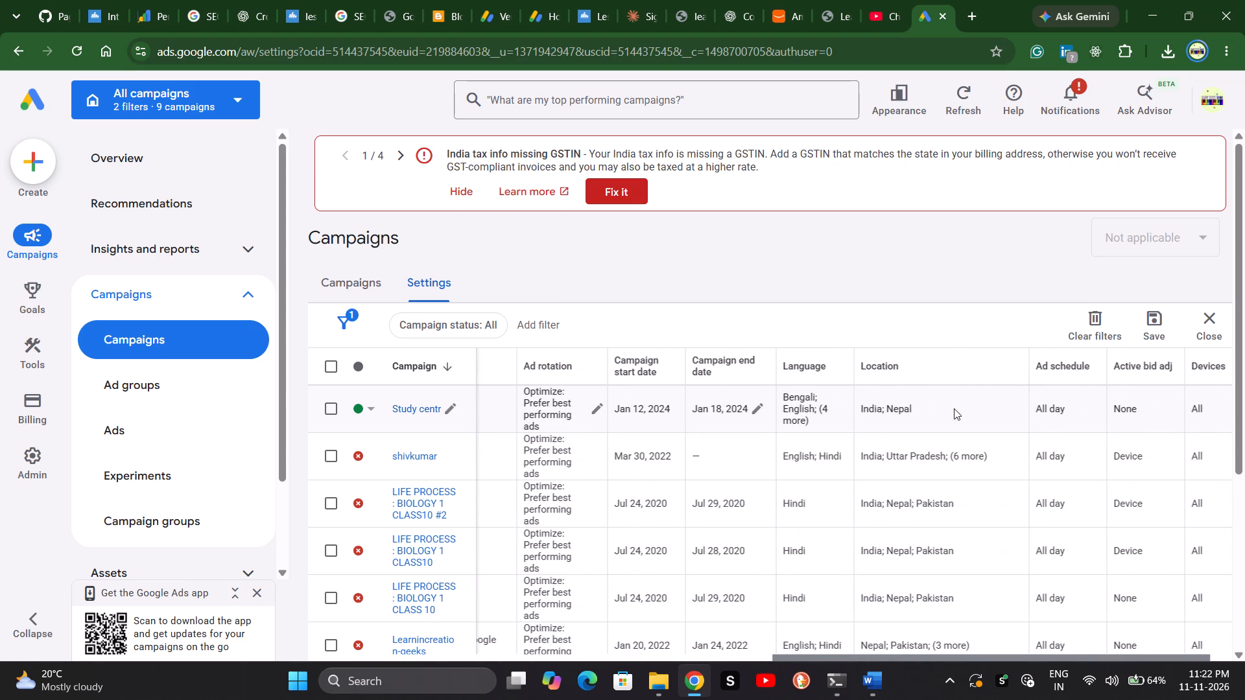
{"action": "scroll", "coordinate": [954, 408], "scroll_direction": "left", "scroll_amount": 1}
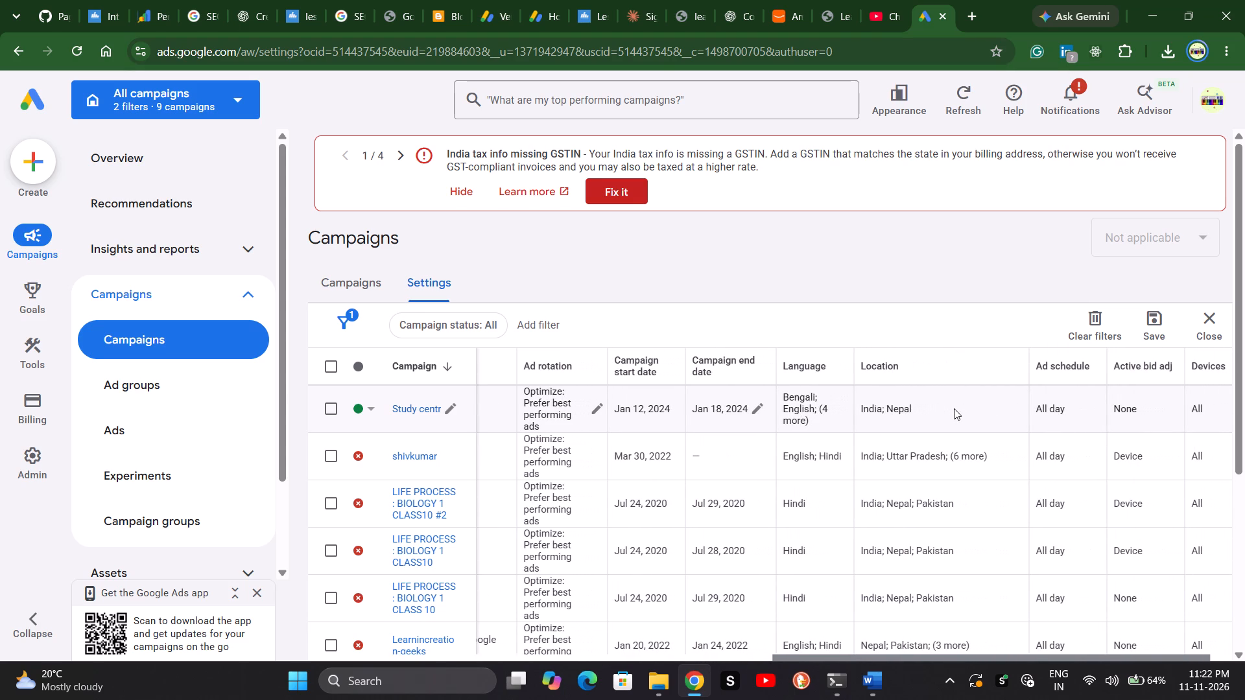
{"action": "scroll", "coordinate": [954, 408], "scroll_direction": "left", "scroll_amount": 1}
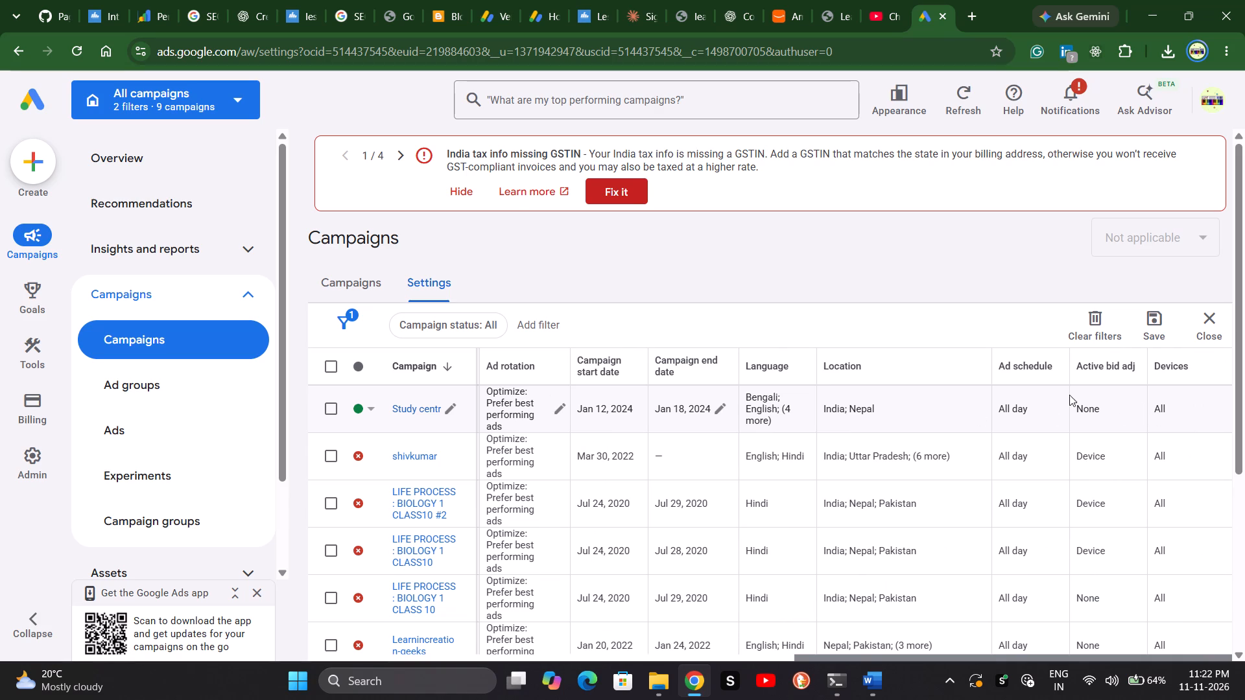
{"action": "scroll", "coordinate": [899, 406], "scroll_direction": "right", "scroll_amount": 3}
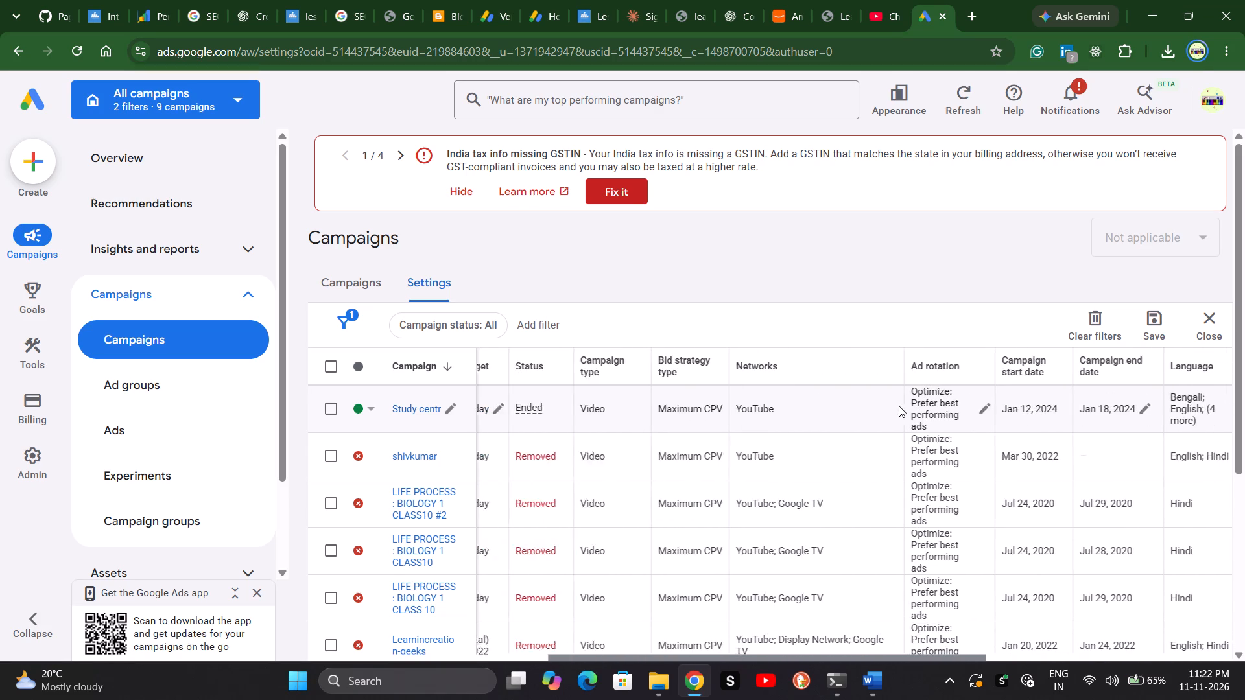
{"action": "scroll", "coordinate": [899, 406], "scroll_direction": "right", "scroll_amount": 3}
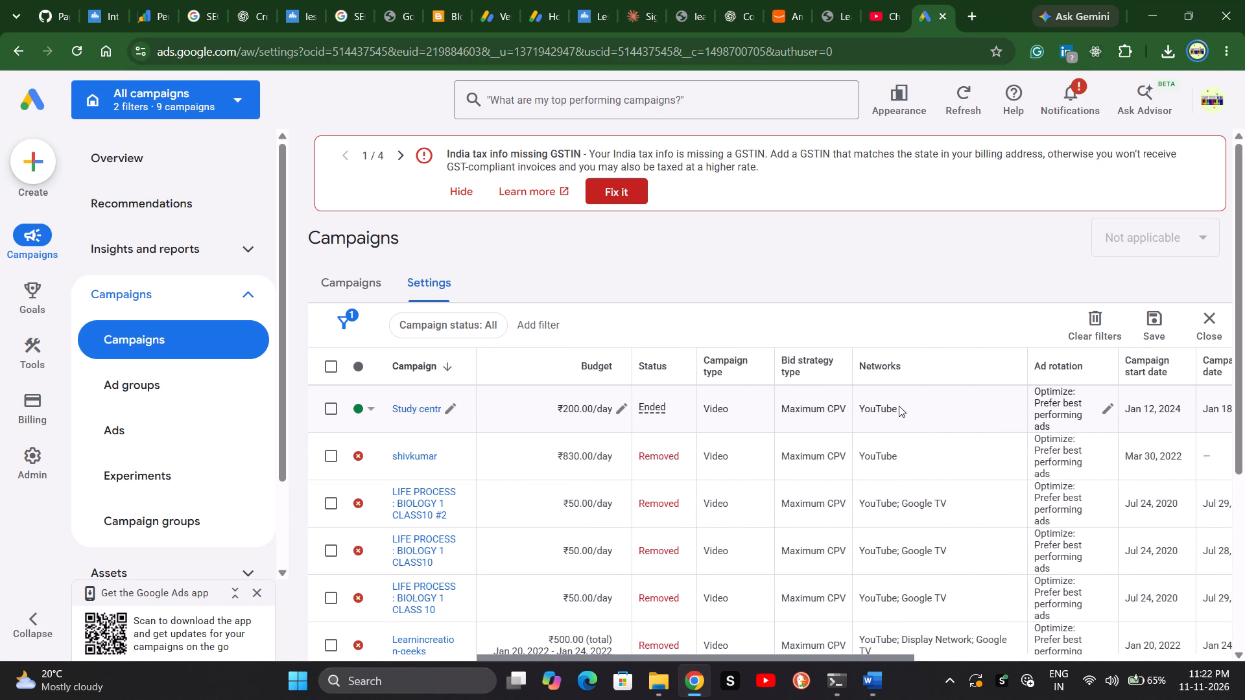
{"action": "scroll", "coordinate": [899, 406], "scroll_direction": "right", "scroll_amount": 1}
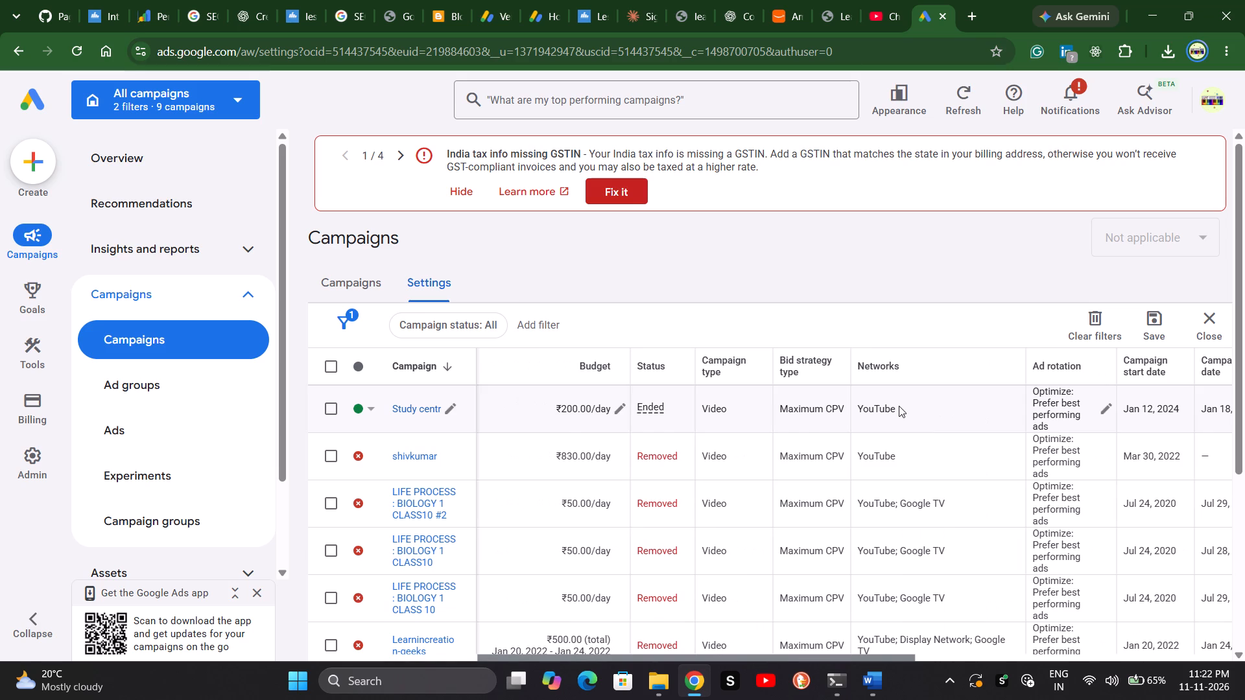
{"action": "left_click_drag", "start_coordinate": [1242, 441], "coordinate": [1242, 443]}
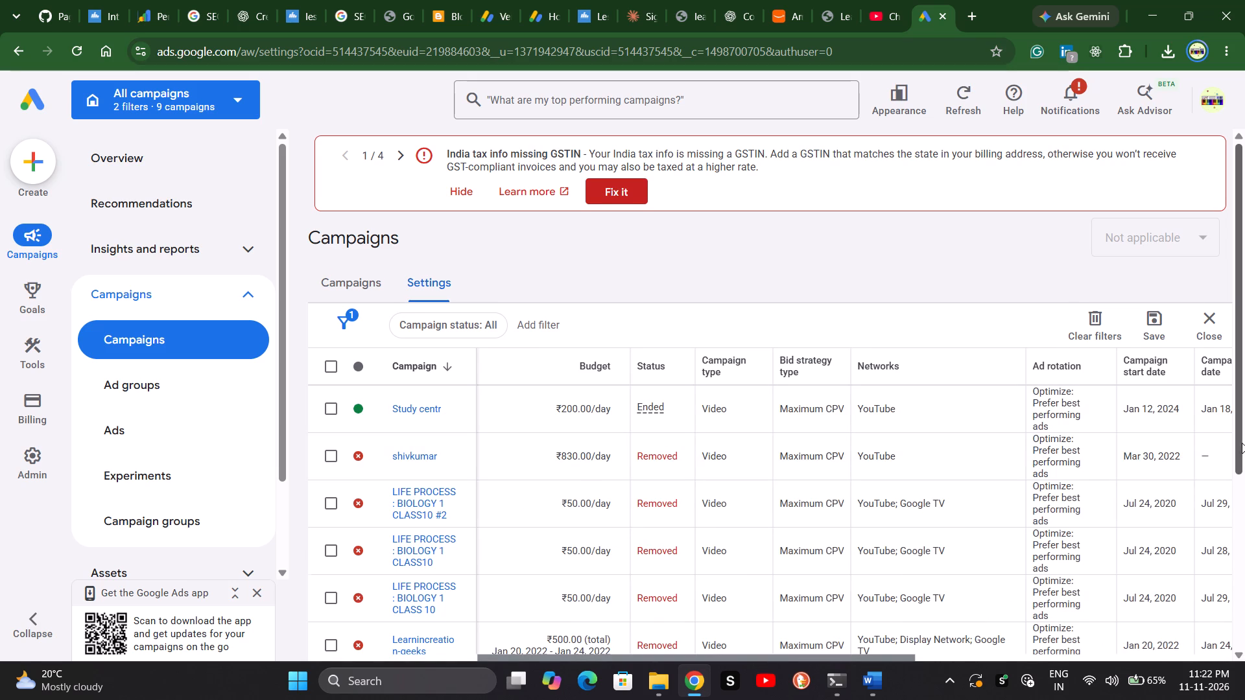
{"action": "left_click_drag", "start_coordinate": [1242, 443], "coordinate": [1244, 573]}
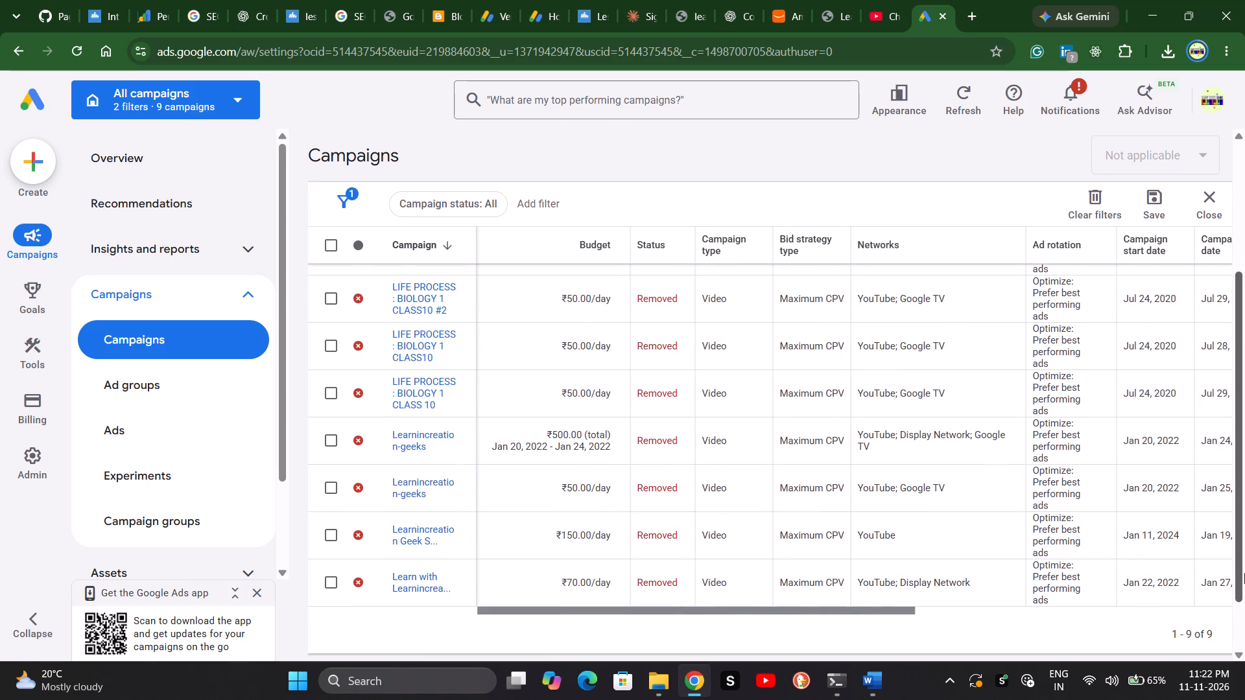
{"action": "left_click_drag", "start_coordinate": [1244, 573], "coordinate": [1244, 570]}
{"action": "scroll", "coordinate": [1129, 477], "scroll_direction": "left", "scroll_amount": 1}
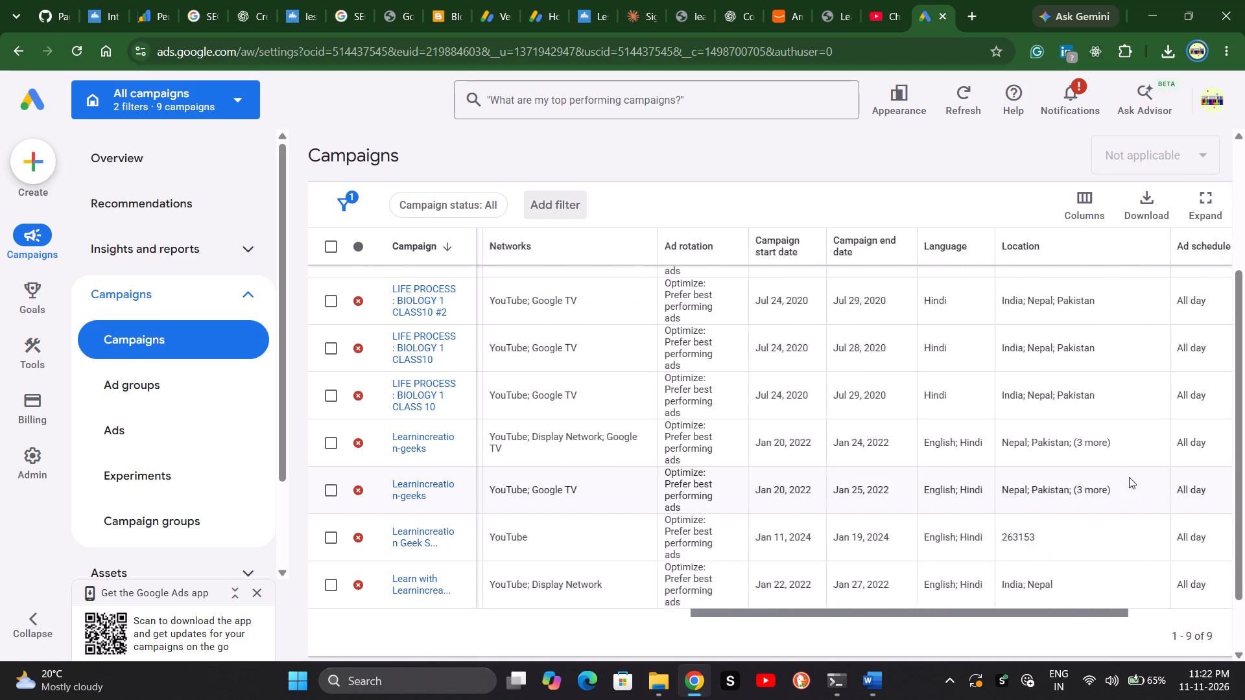
{"action": "scroll", "coordinate": [1129, 477], "scroll_direction": "left", "scroll_amount": 2}
{"action": "scroll", "coordinate": [1129, 477], "scroll_direction": "up", "scroll_amount": 1}
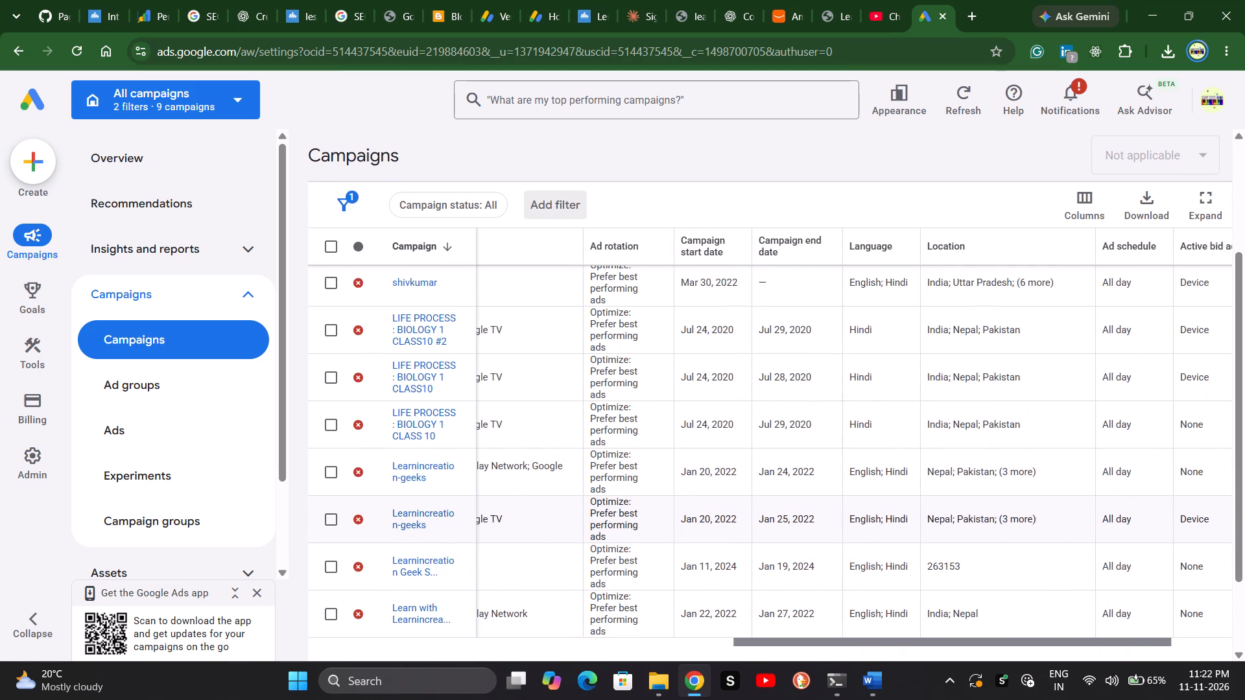
{"action": "scroll", "coordinate": [1129, 477], "scroll_direction": "up", "scroll_amount": 3}
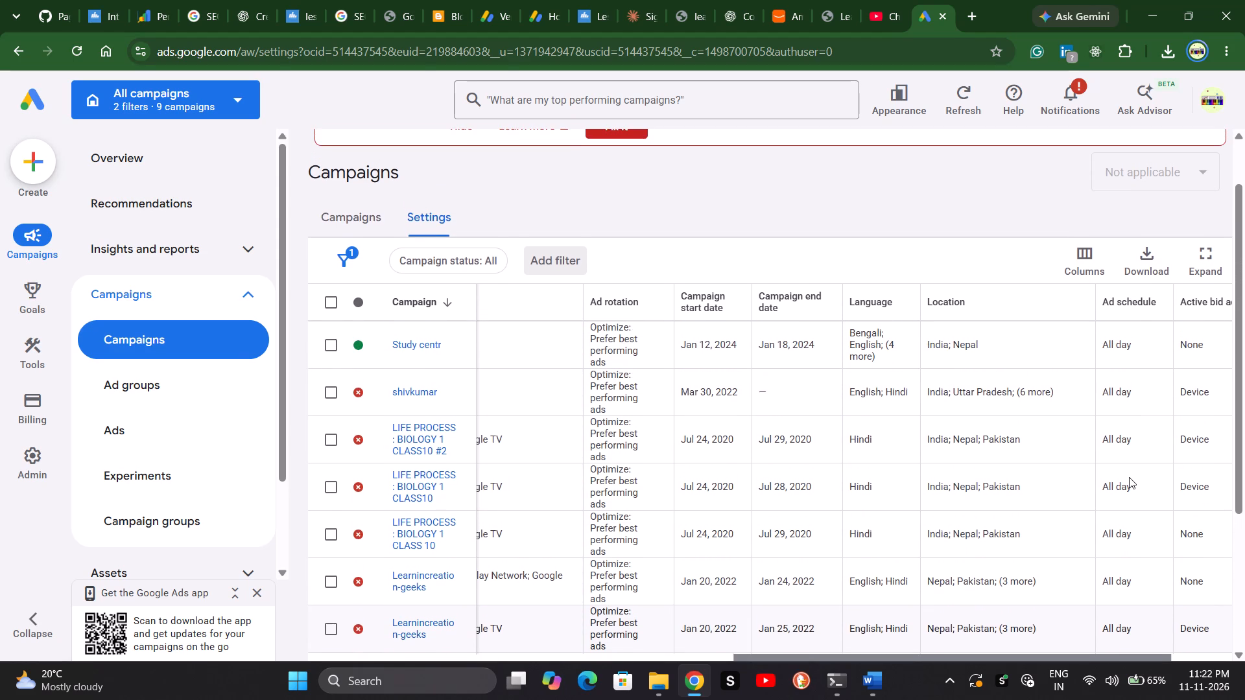
{"action": "scroll", "coordinate": [1129, 477], "scroll_direction": "up", "scroll_amount": 1}
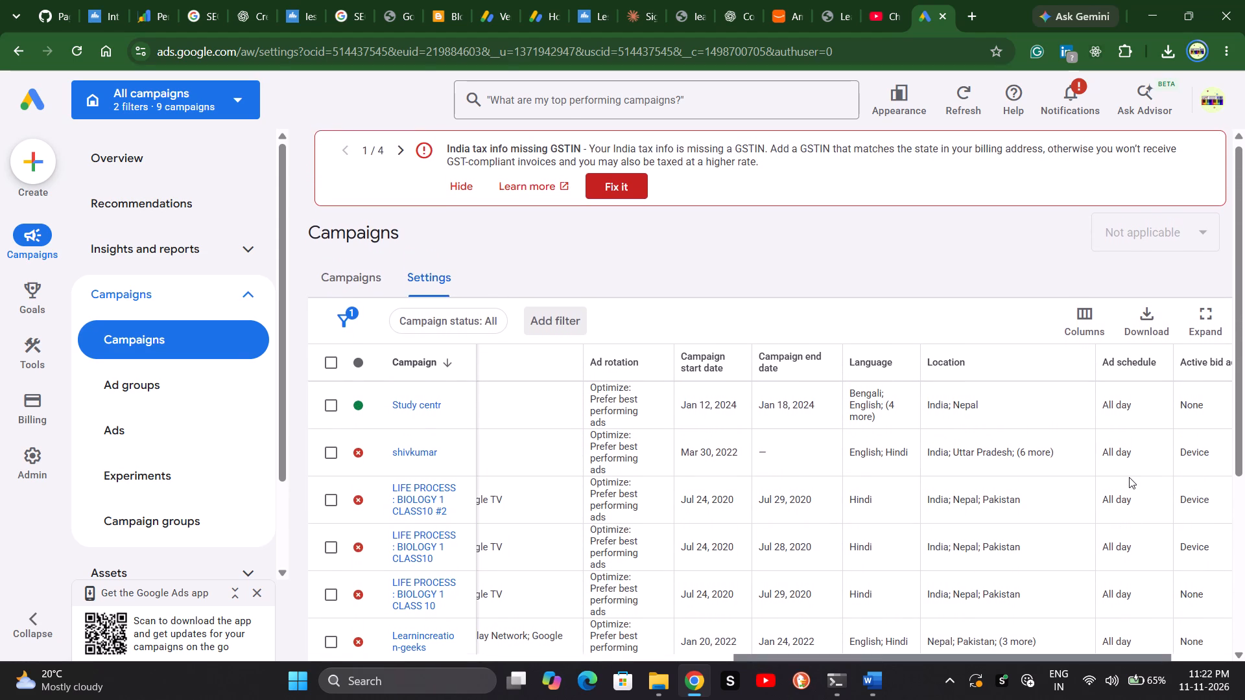
{"action": "scroll", "coordinate": [1129, 477], "scroll_direction": "up", "scroll_amount": 1}
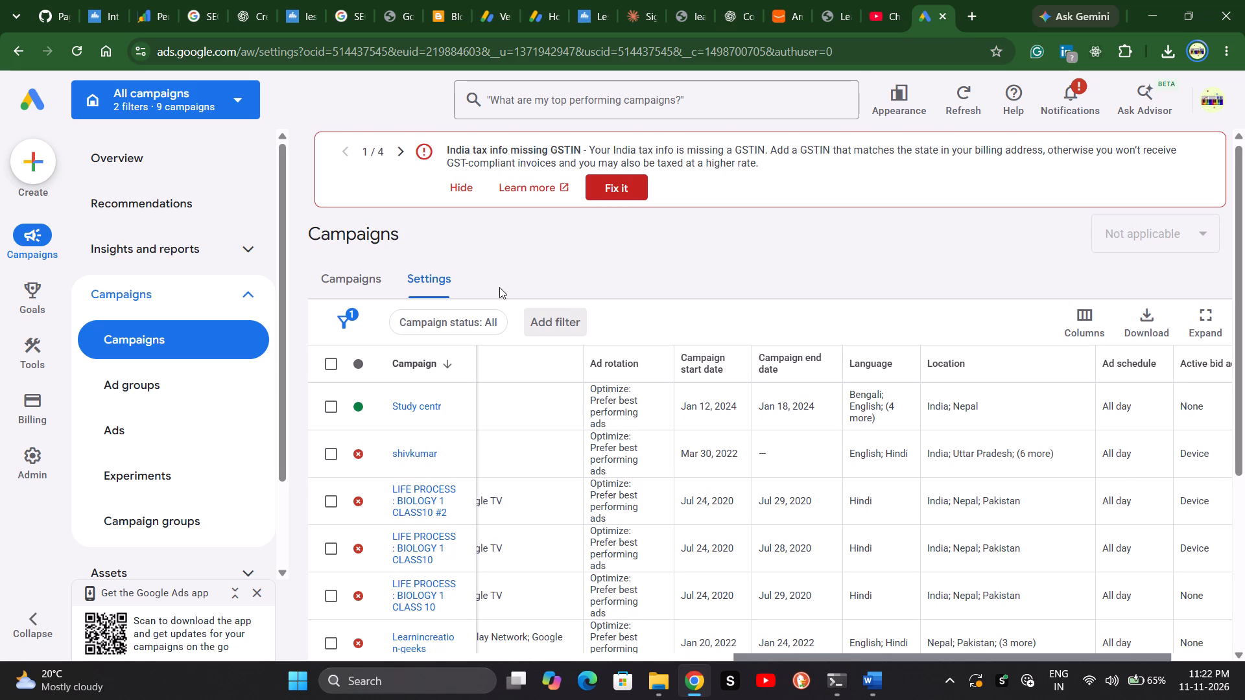
{"action": "left_click", "coordinate": [578, 257]}
View the campaigns performance overview, dismiss the channel prioritization tip and check the reported date range.
{"action": "left_click", "coordinate": [366, 269]}
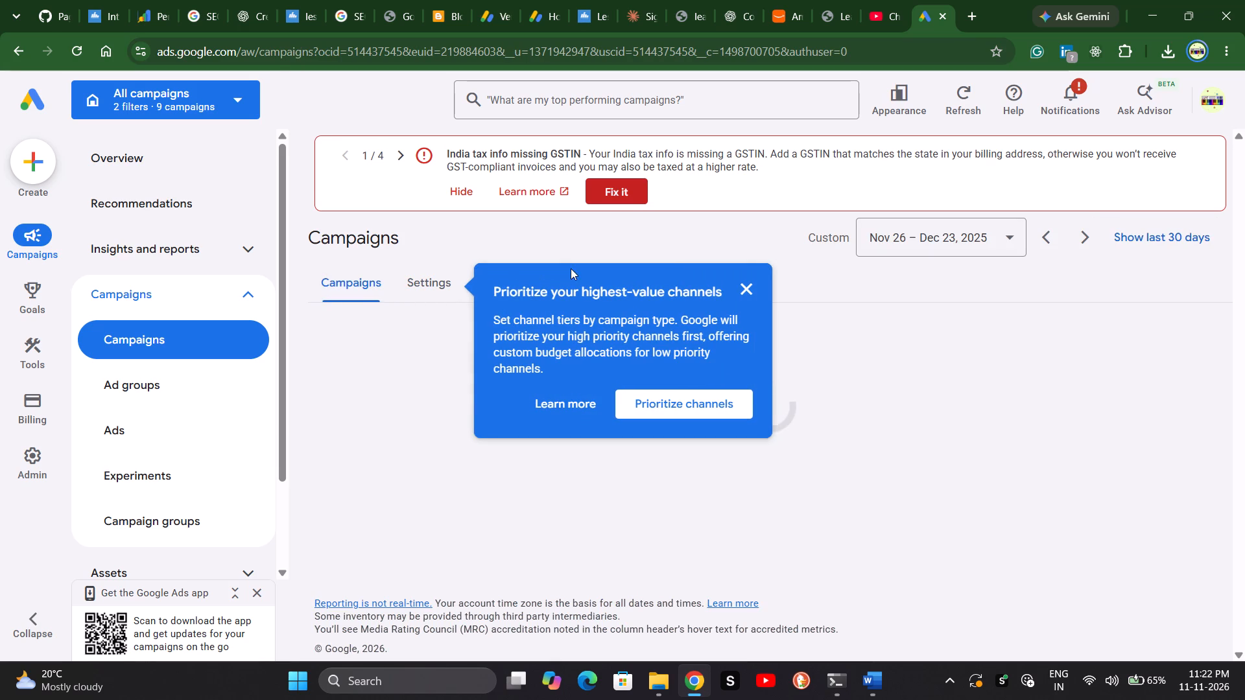
{"action": "left_click", "coordinate": [743, 294]}
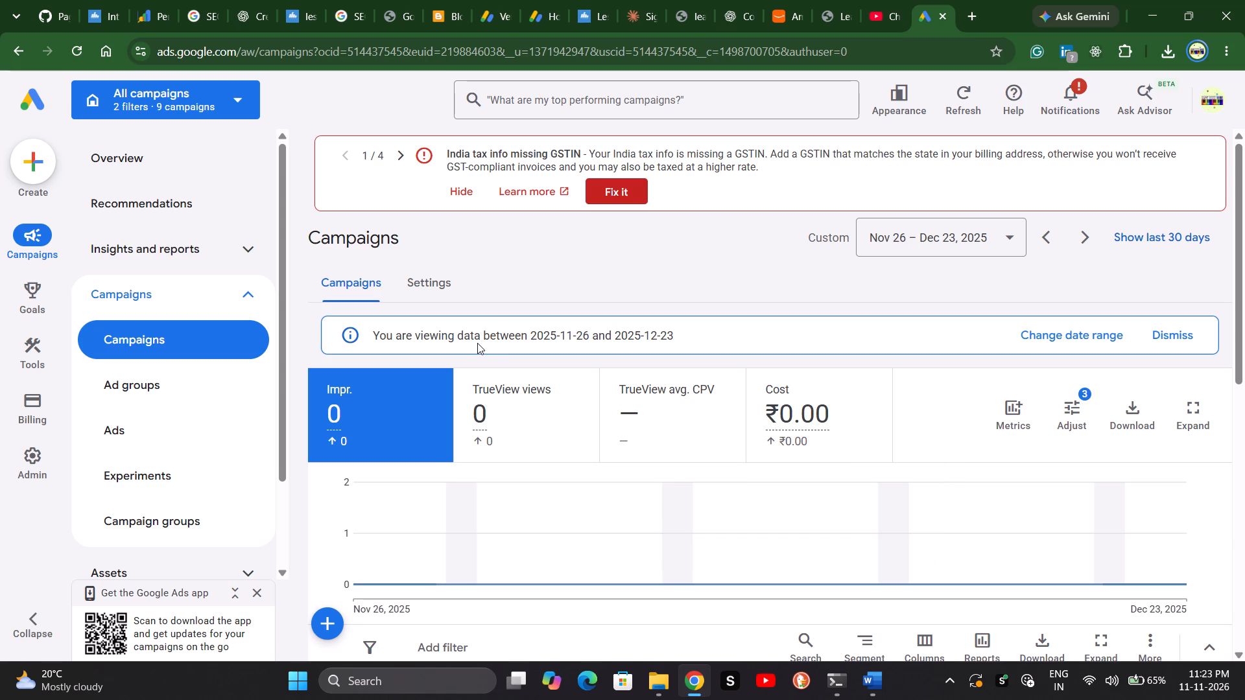
{"action": "left_click_drag", "start_coordinate": [477, 343], "coordinate": [532, 342]}
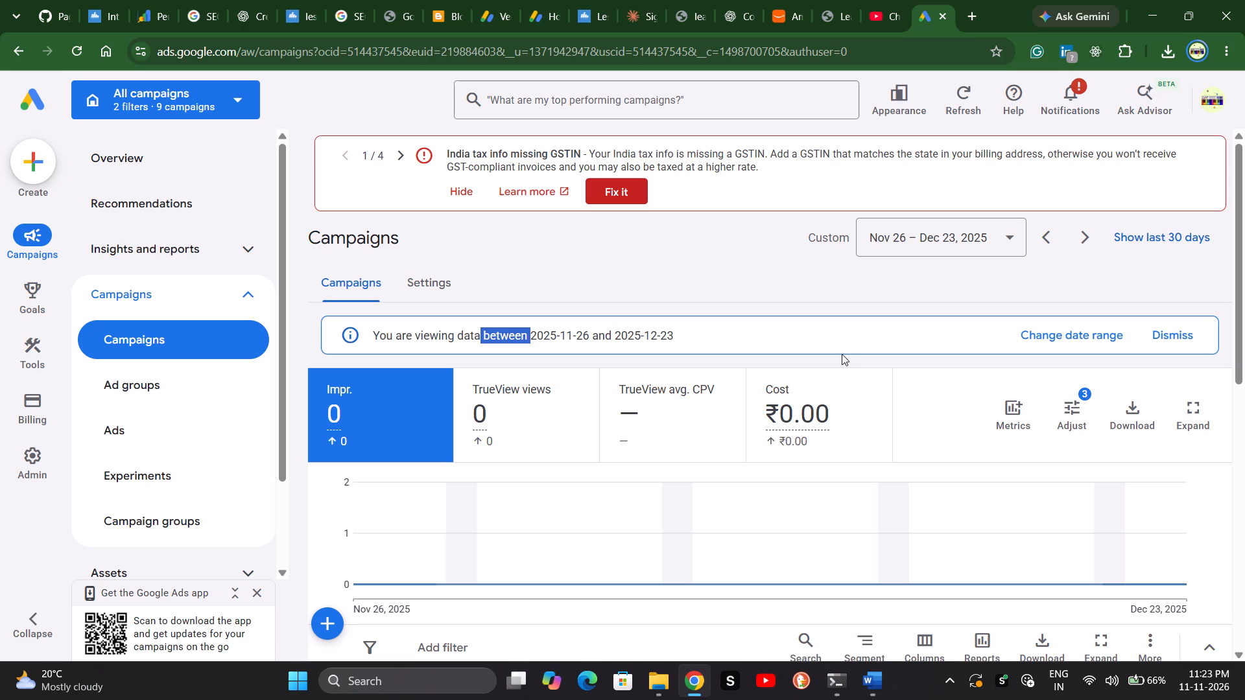
{"action": "left_click", "coordinate": [674, 338]}
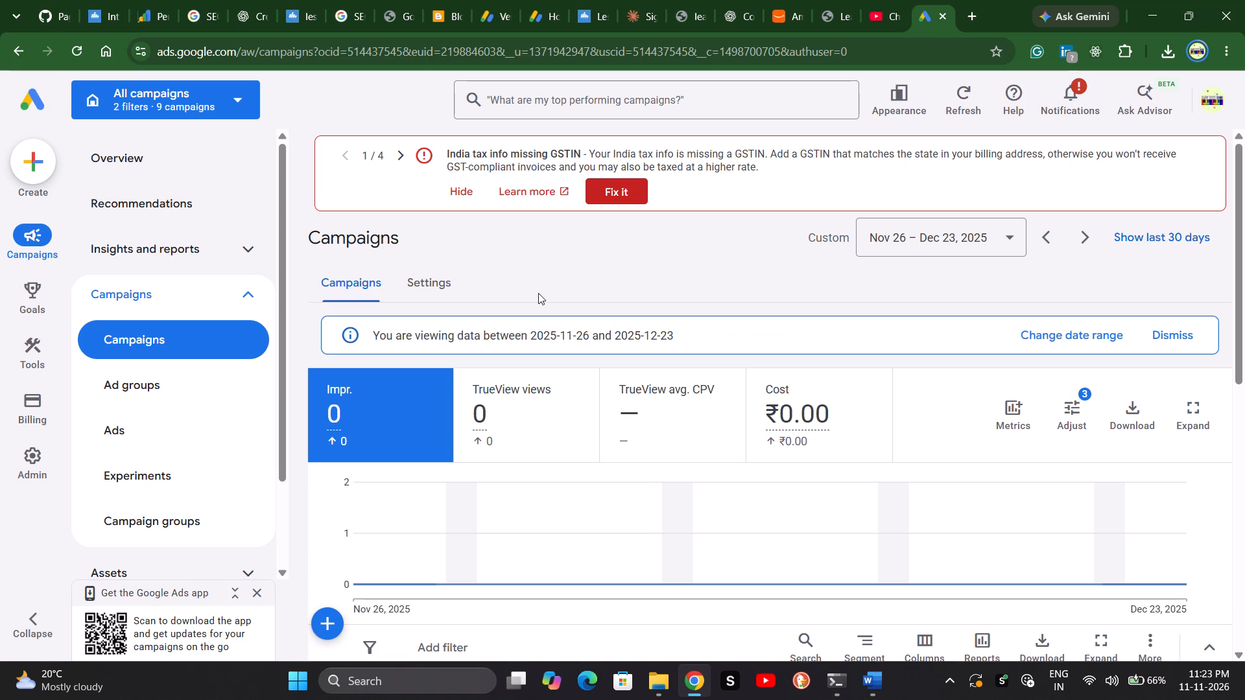
Return to the Google Ads recommendations to recheck the campaign start or end date suggestion.
{"action": "left_click", "coordinate": [139, 209]}
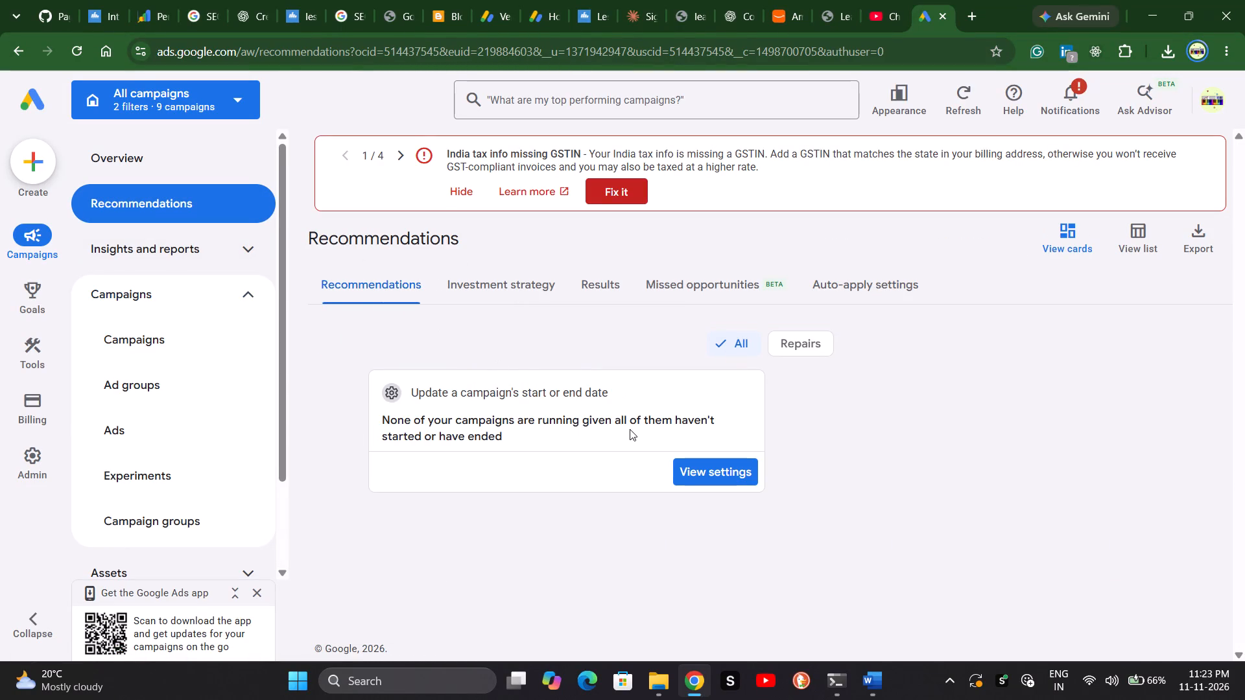
Open the campaign settings from the start or end date recommendation and pause the Study centr campaign.
{"action": "left_click", "coordinate": [709, 469]}
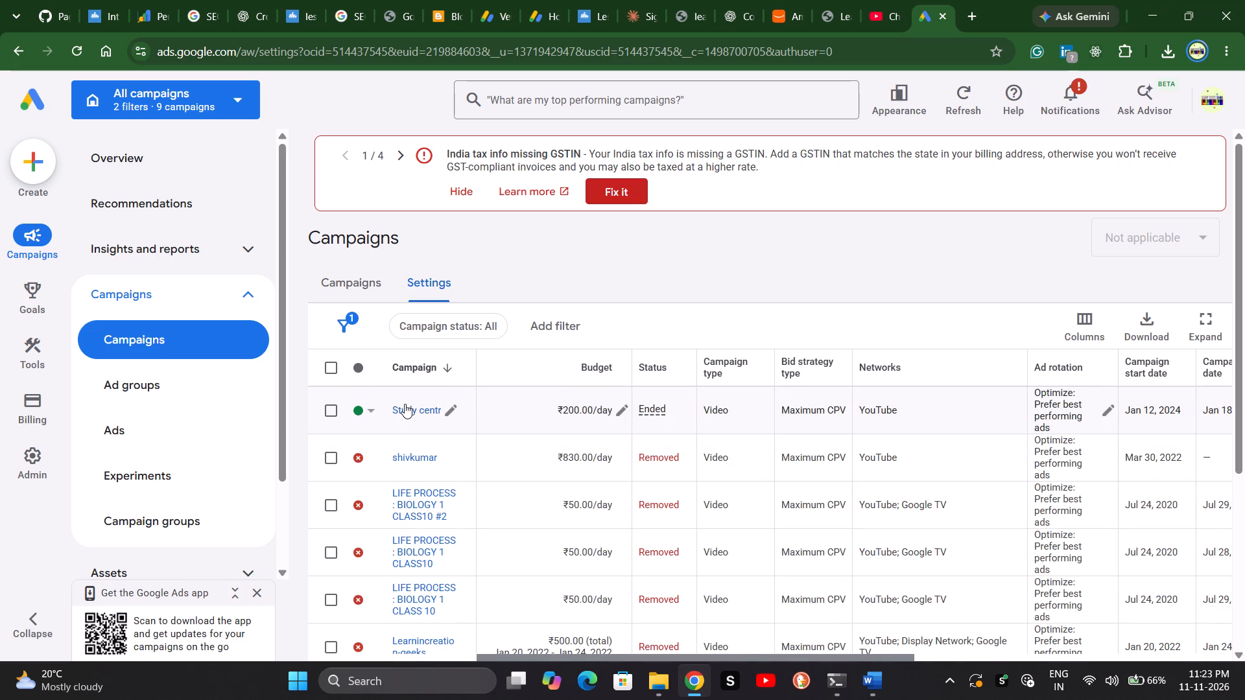
{"action": "left_click", "coordinate": [370, 408]}
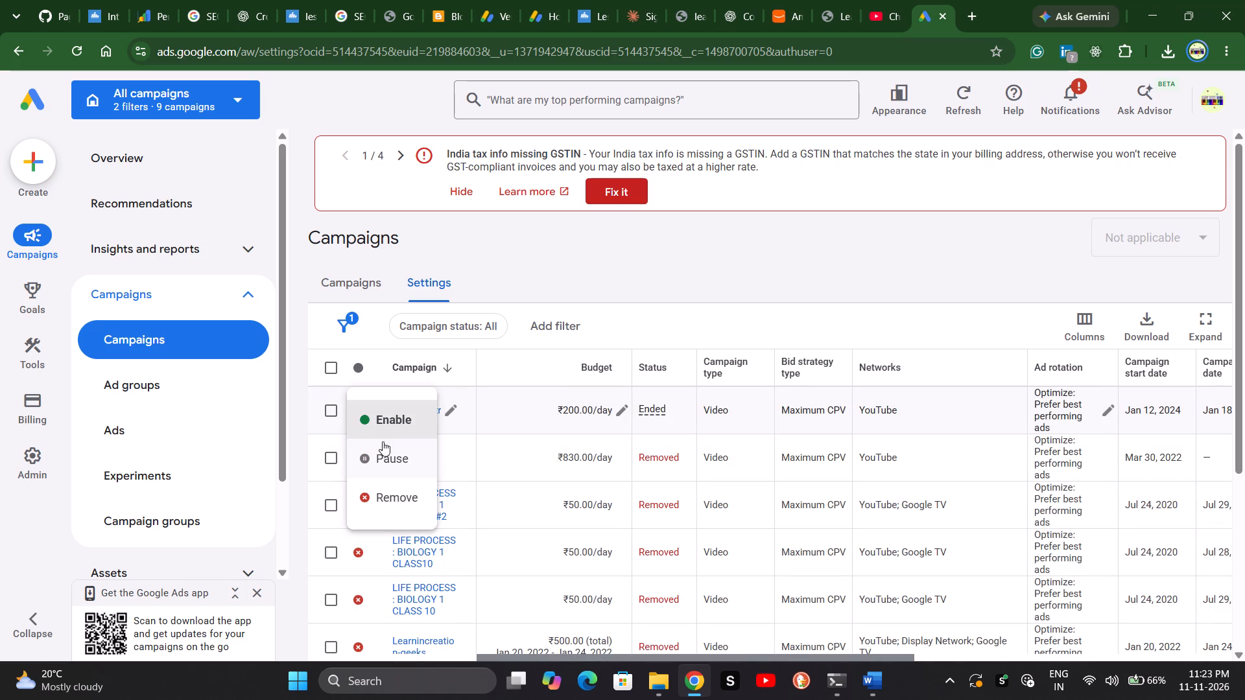
{"action": "left_click", "coordinate": [388, 465]}
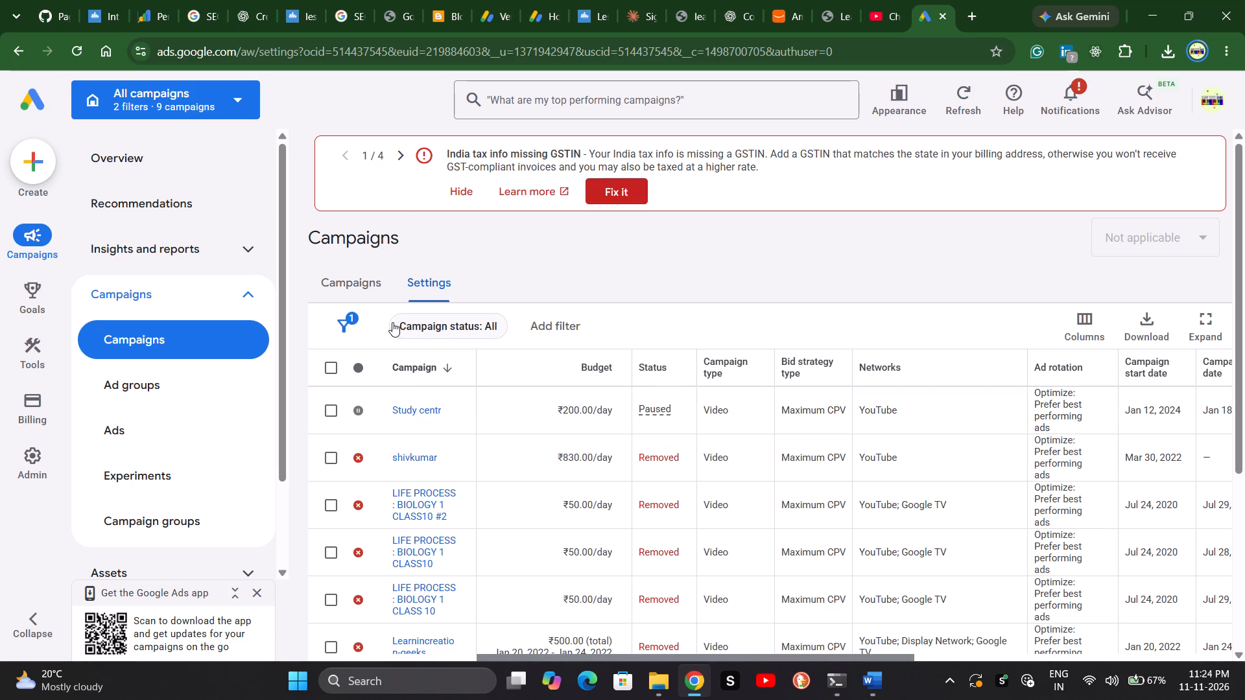
Switch to YouTube Studio and open the insights of the LearnInCreation books on Amazon Kindle promo video.
{"action": "left_click", "coordinate": [886, 5]}
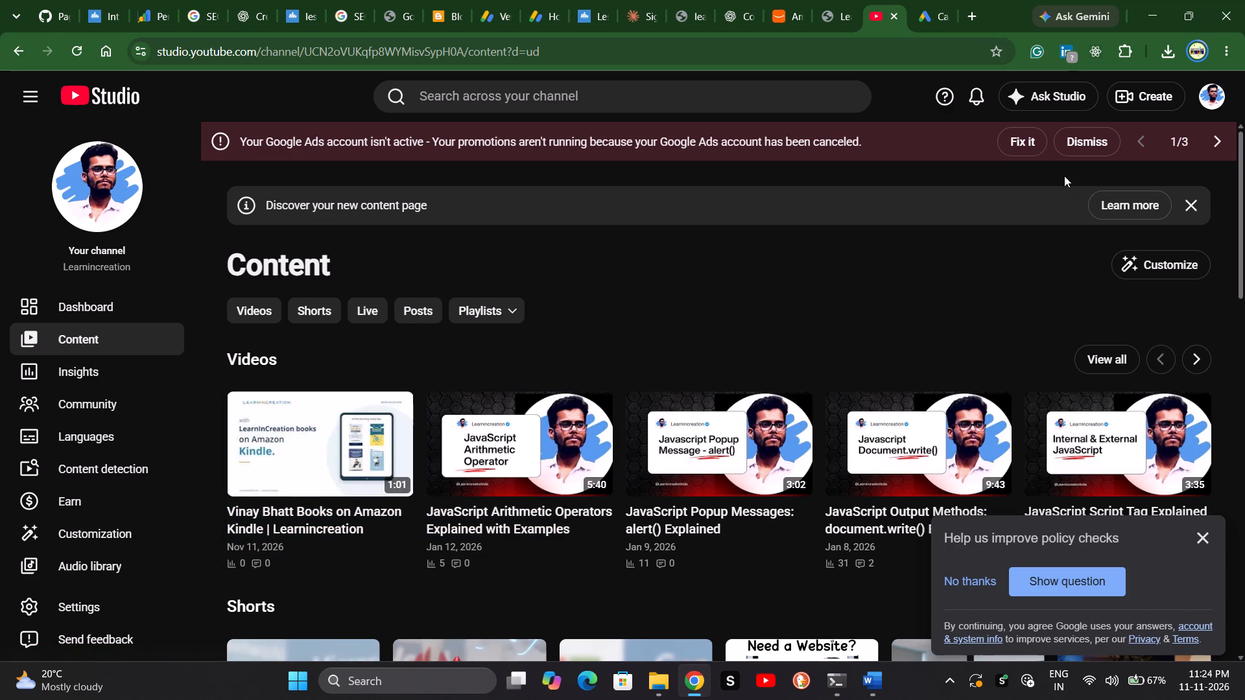
{"action": "left_click", "coordinate": [312, 428]}
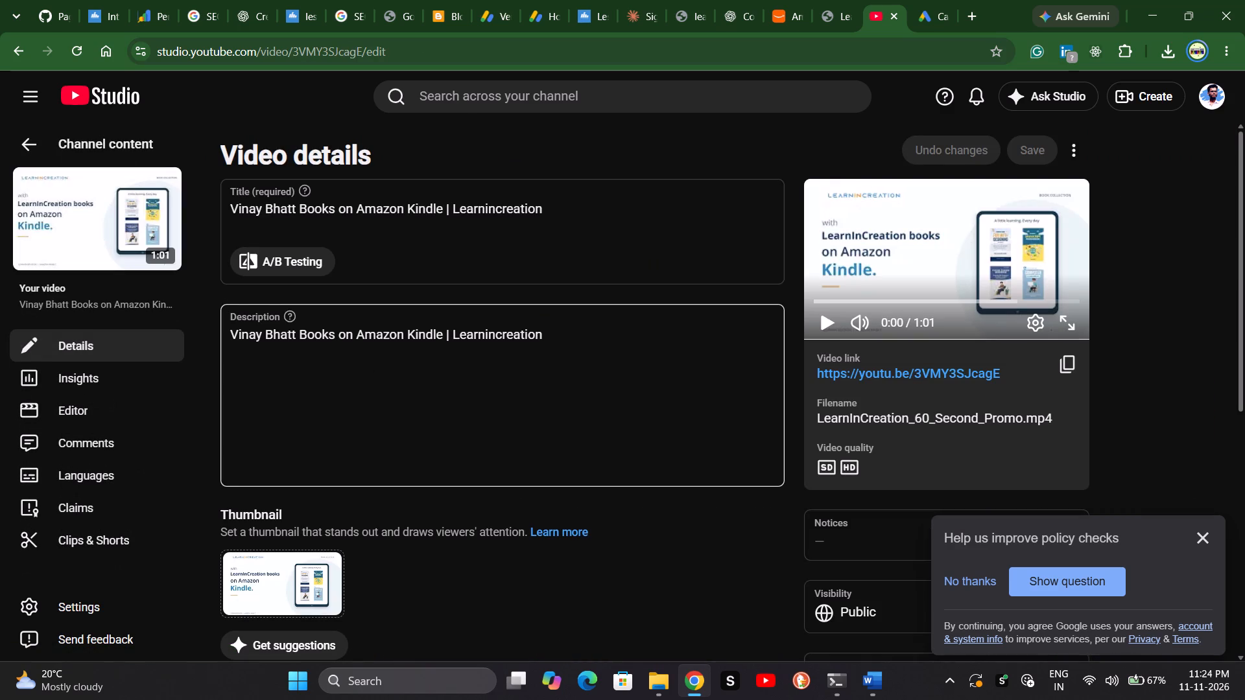
{"action": "left_click", "coordinate": [110, 383]}
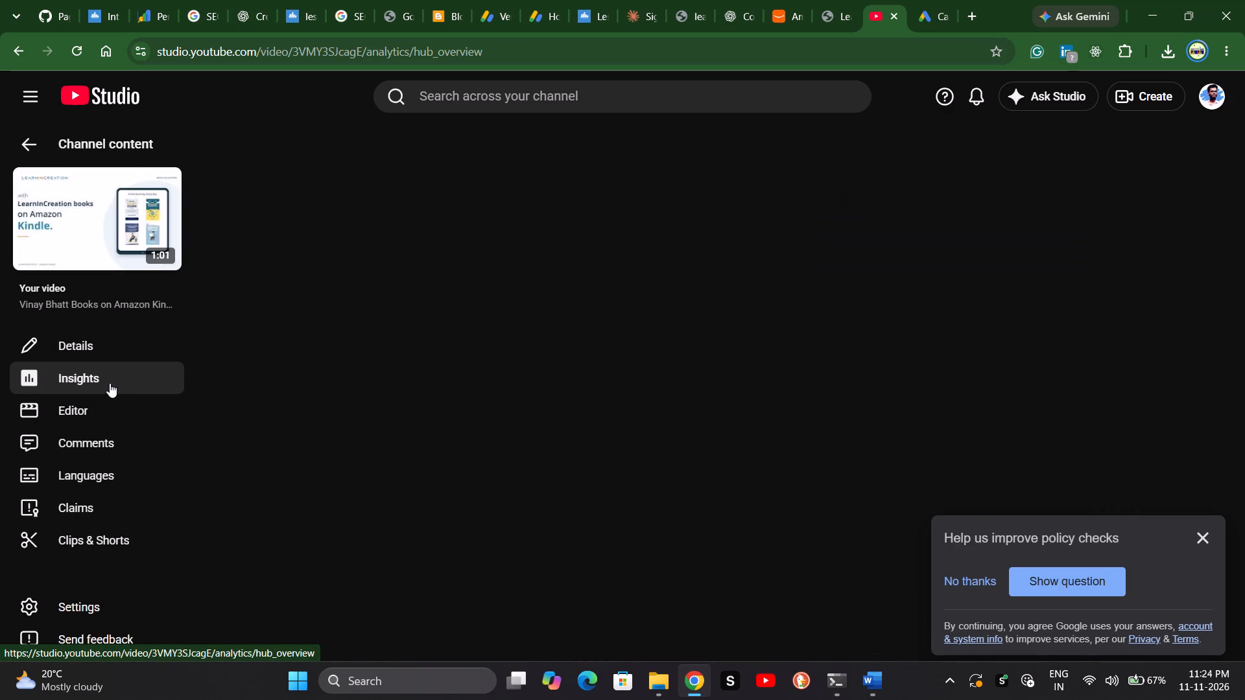
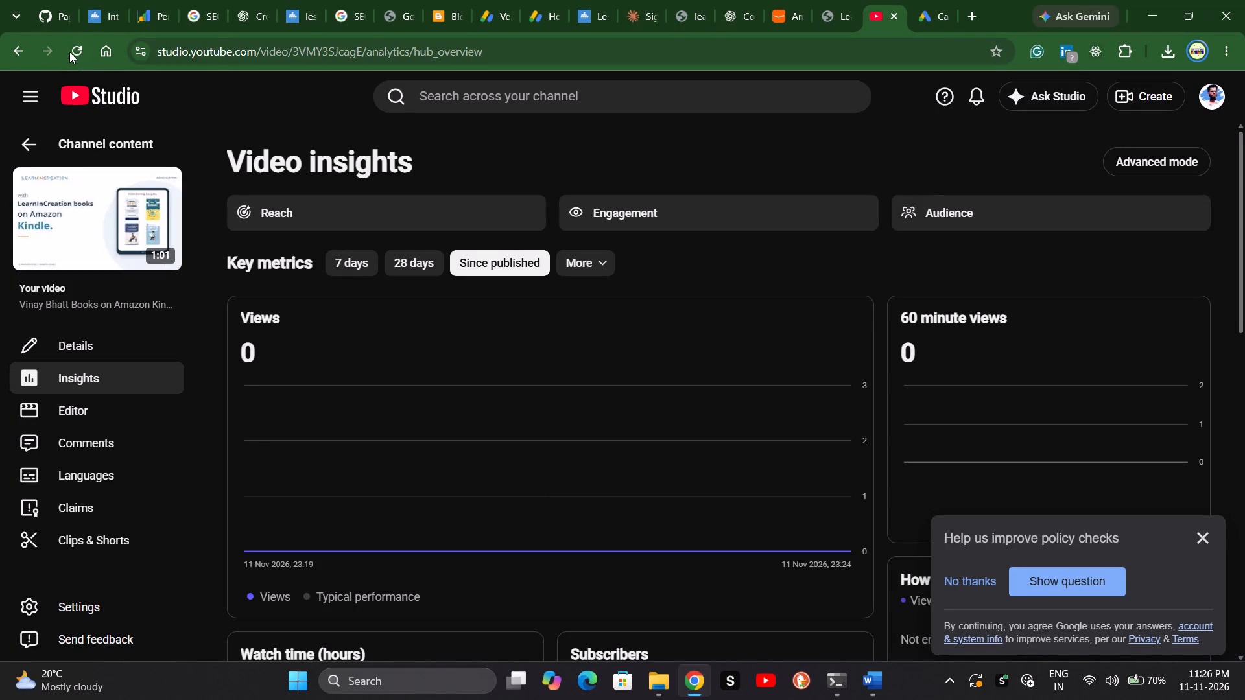
Reload the promo video's insights and review its key metrics, reach, engagement and audience sections.
{"action": "left_click", "coordinate": [78, 52]}
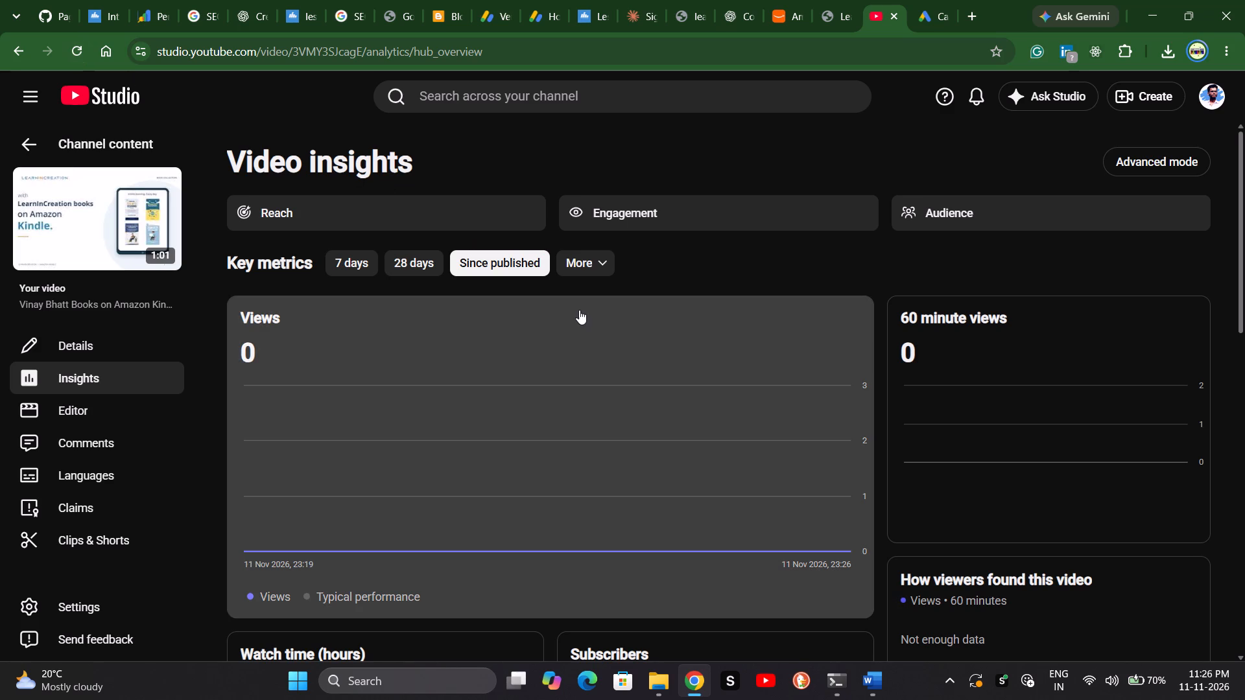
{"action": "scroll", "coordinate": [731, 423], "scroll_direction": "down", "scroll_amount": 1}
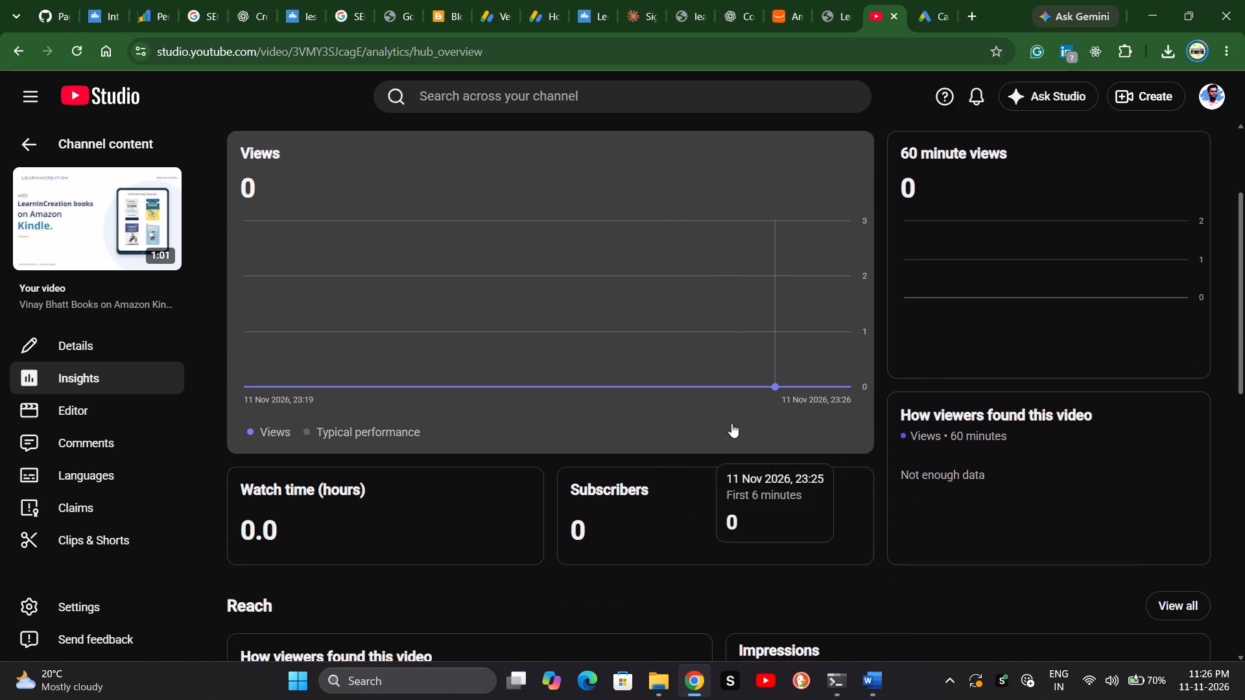
{"action": "scroll", "coordinate": [731, 423], "scroll_direction": "down", "scroll_amount": 3}
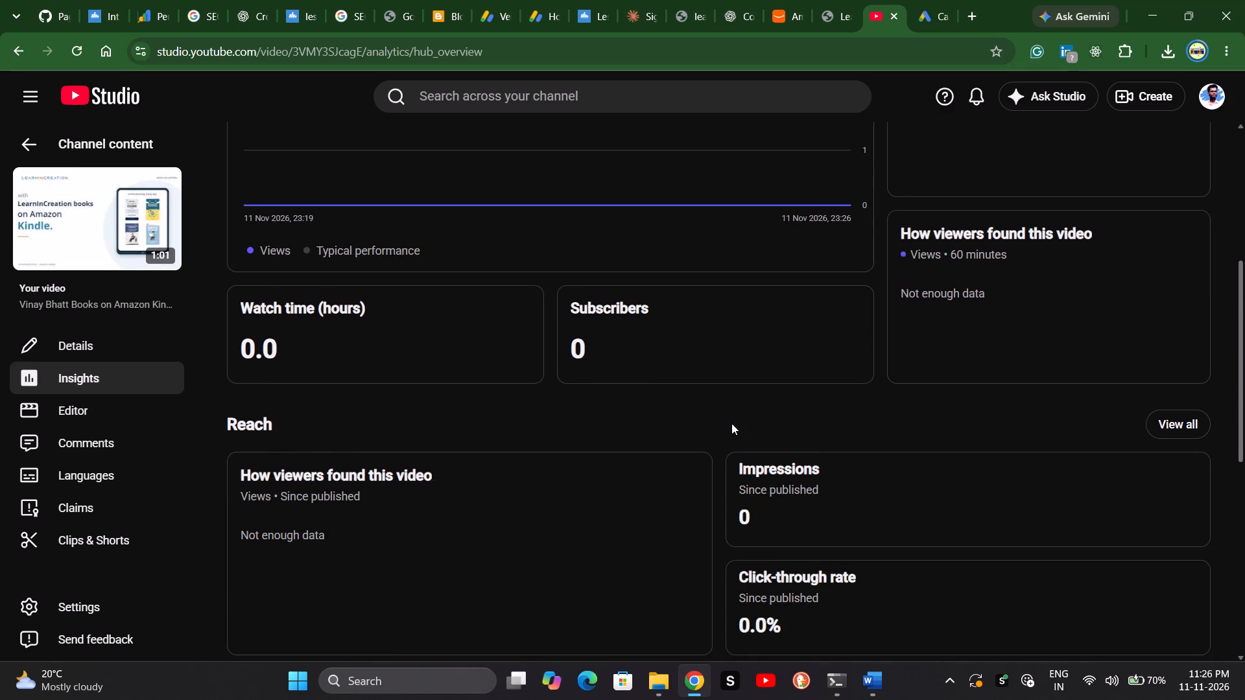
{"action": "scroll", "coordinate": [731, 423], "scroll_direction": "down", "scroll_amount": 3}
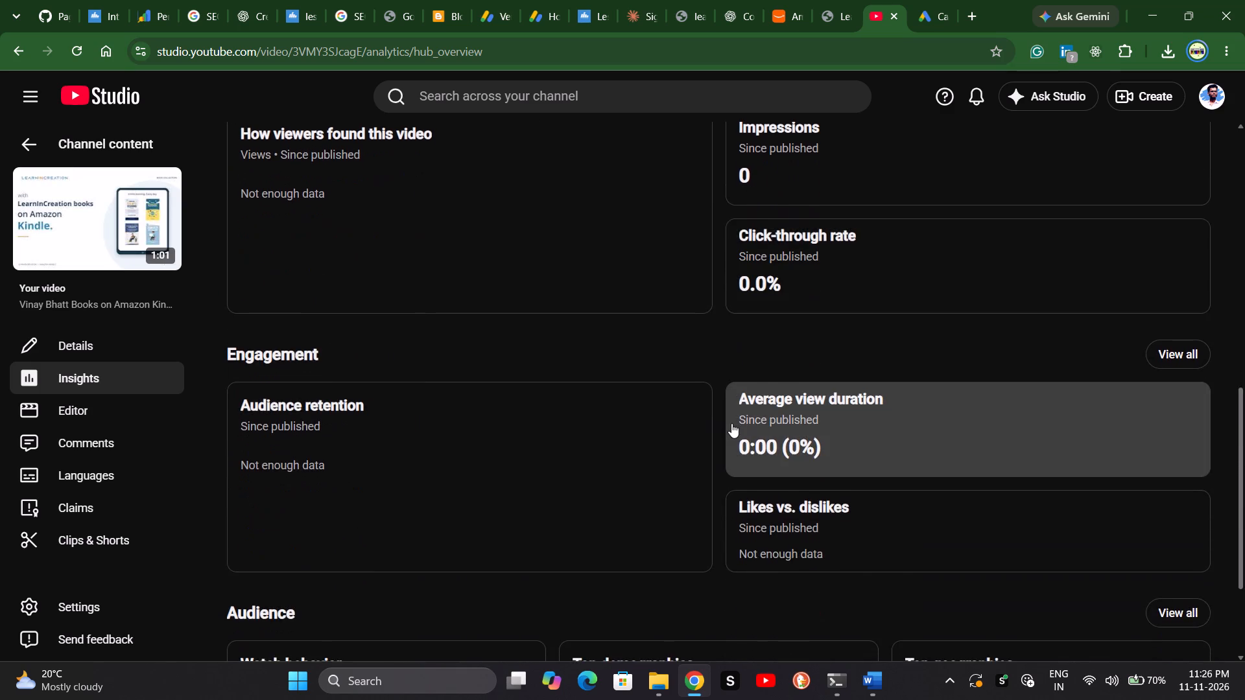
{"action": "scroll", "coordinate": [731, 423], "scroll_direction": "down", "scroll_amount": 2}
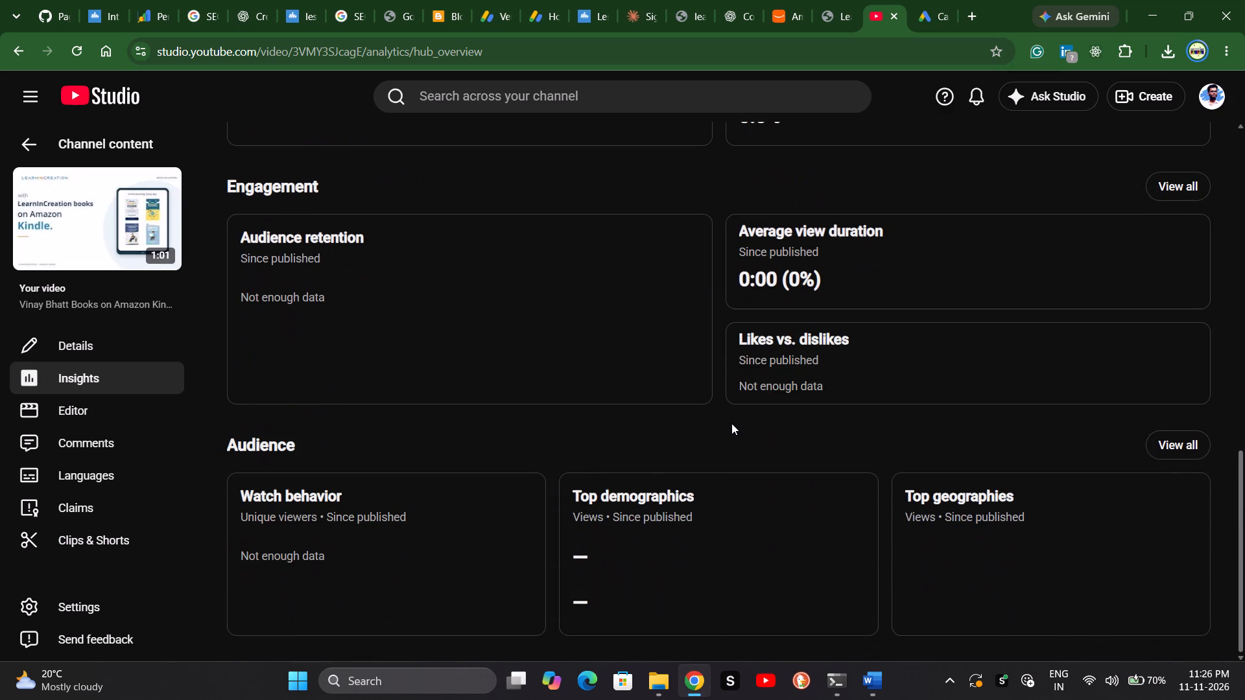
{"action": "scroll", "coordinate": [731, 423], "scroll_direction": "up", "scroll_amount": 8}
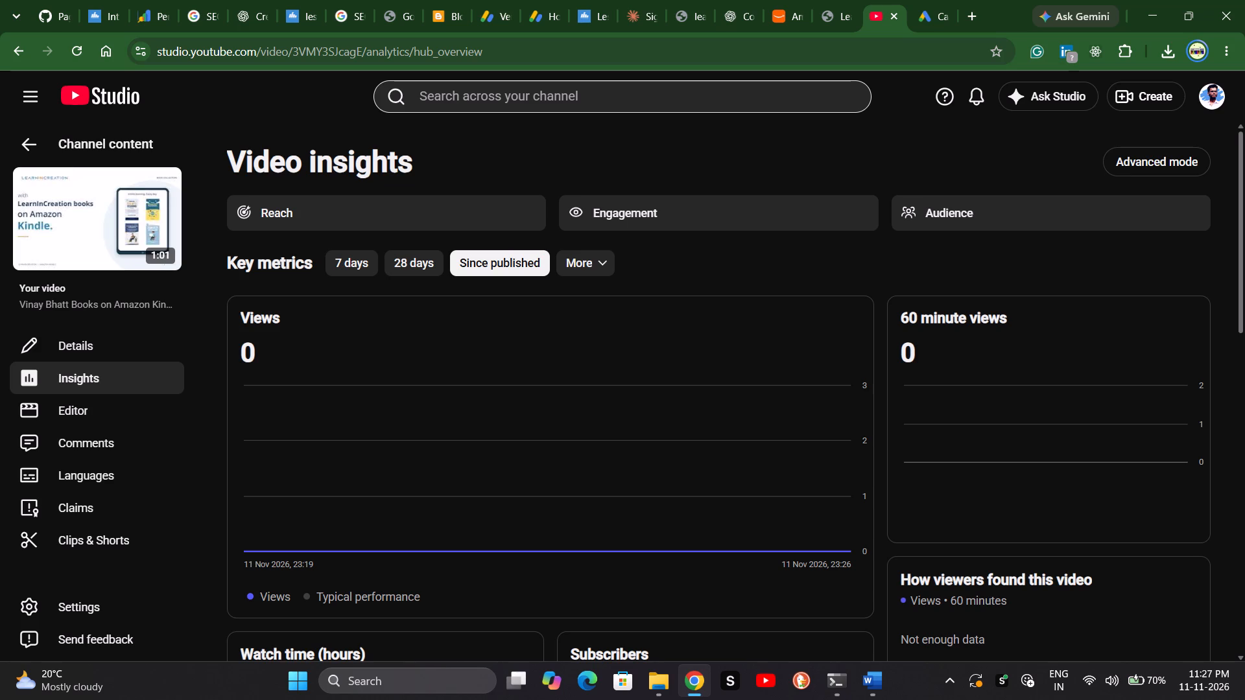
Leave the video insights for the channel dashboard and view the live subscriber count report, closing it again.
{"action": "left_click", "coordinate": [23, 137]}
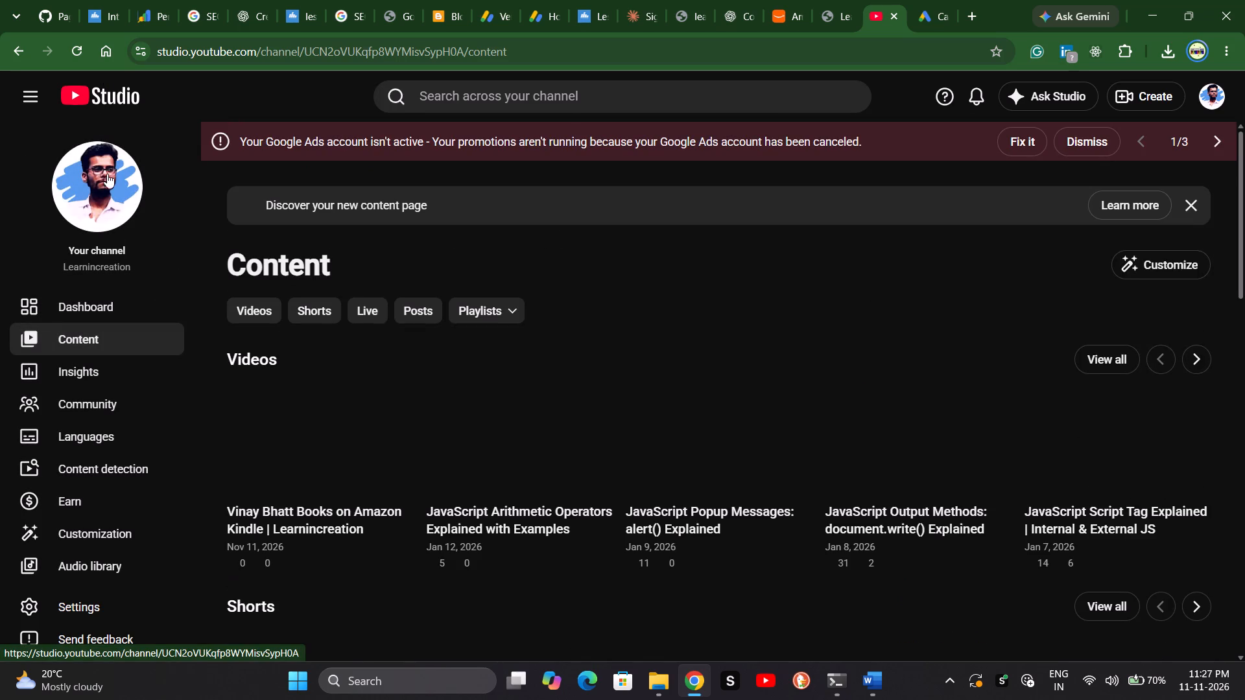
{"action": "left_click", "coordinate": [101, 301]}
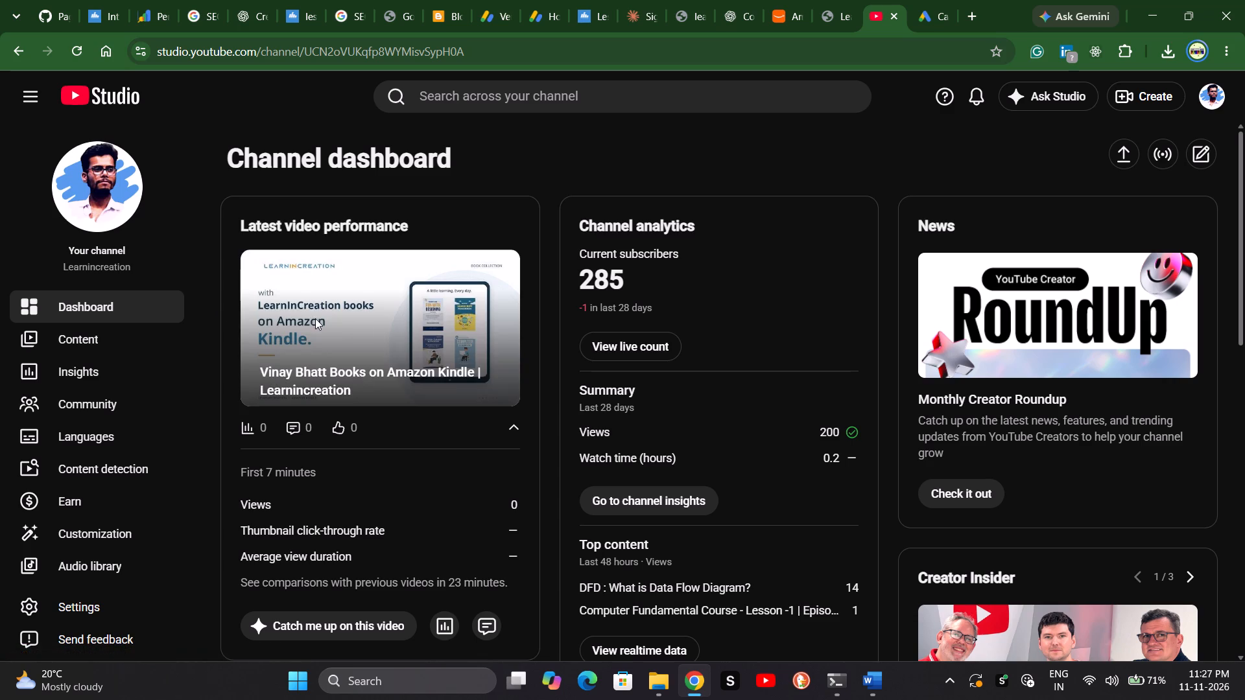
{"action": "left_click", "coordinate": [567, 351]}
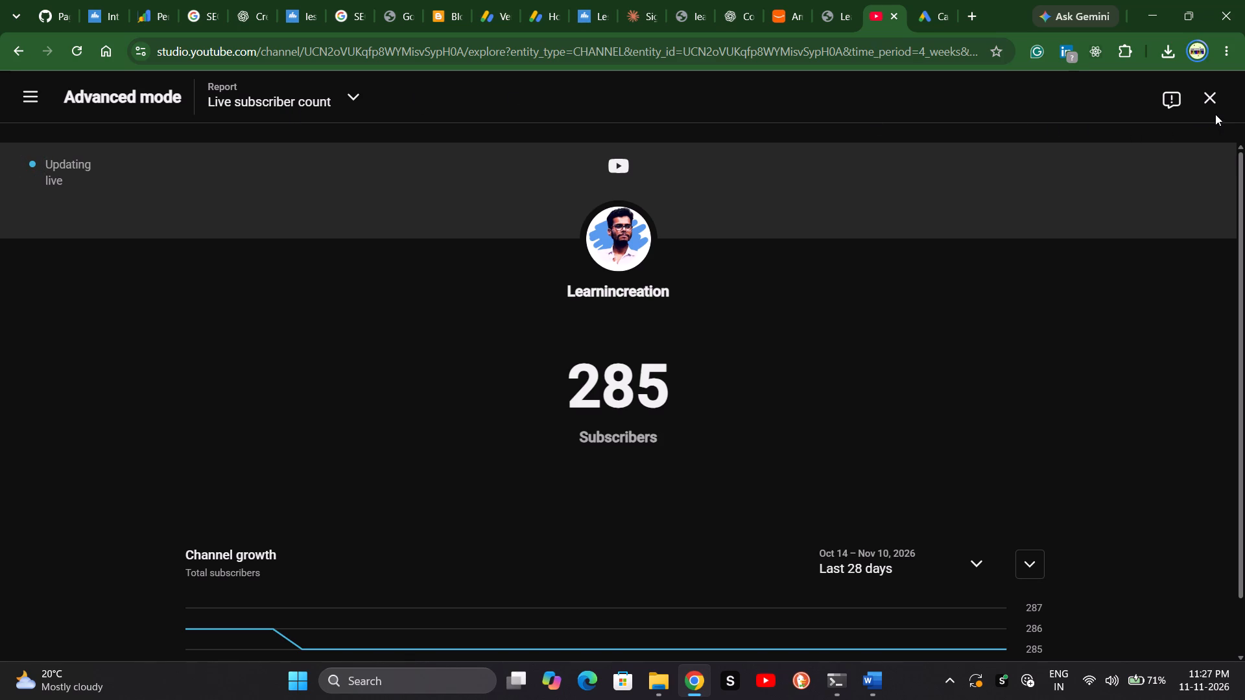
{"action": "left_click", "coordinate": [1210, 97]}
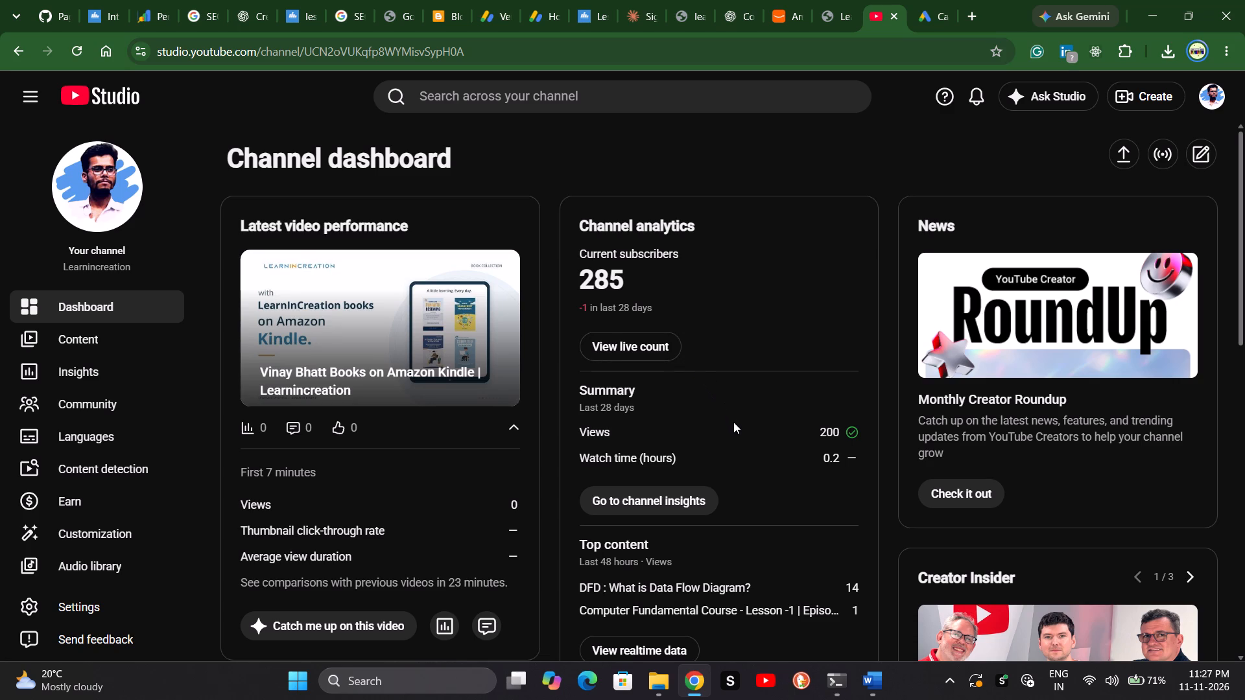
Examine the channel dashboard's latest video performance, channel analytics, published videos, comments, latest post and recent subscribers.
{"action": "scroll", "coordinate": [735, 423], "scroll_direction": "down", "scroll_amount": 2}
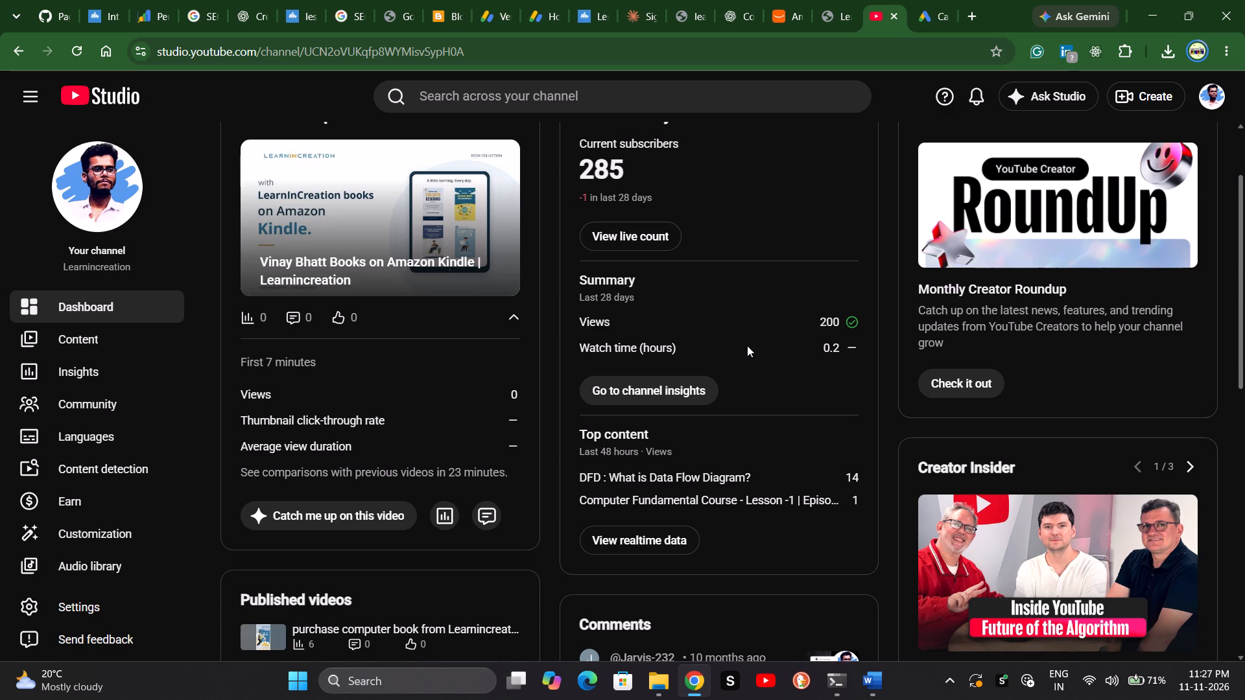
{"action": "scroll", "coordinate": [747, 345], "scroll_direction": "down", "scroll_amount": 1}
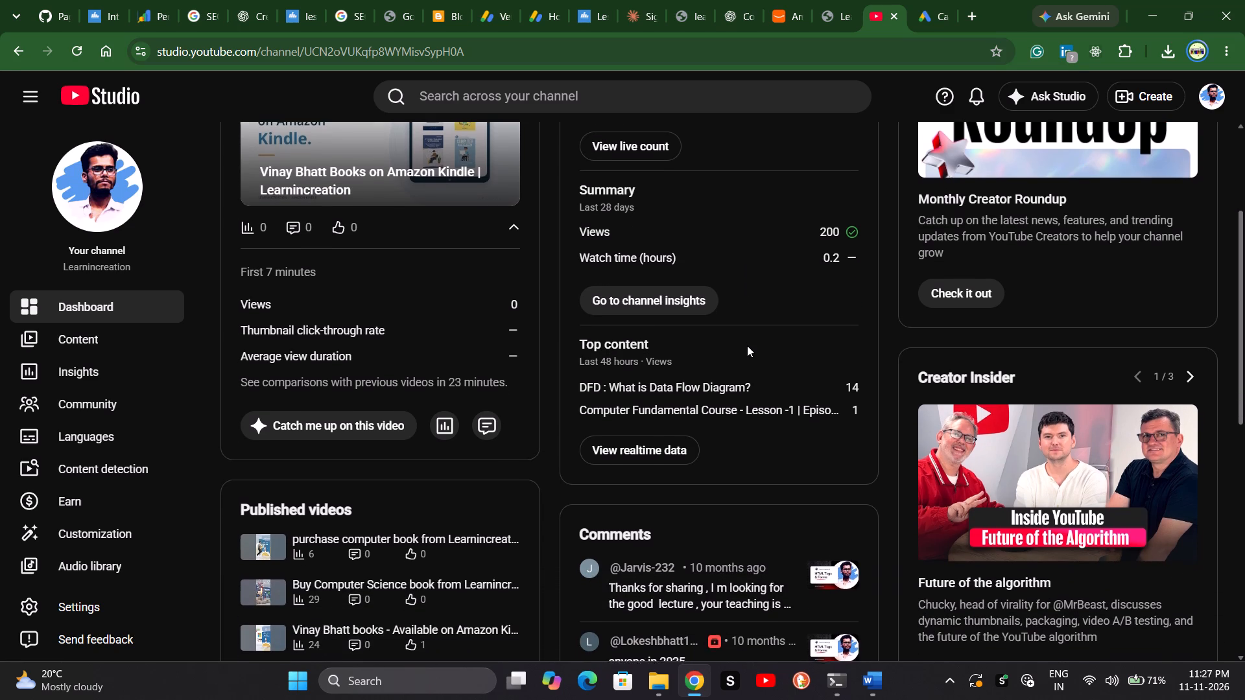
{"action": "scroll", "coordinate": [747, 345], "scroll_direction": "down", "scroll_amount": 2}
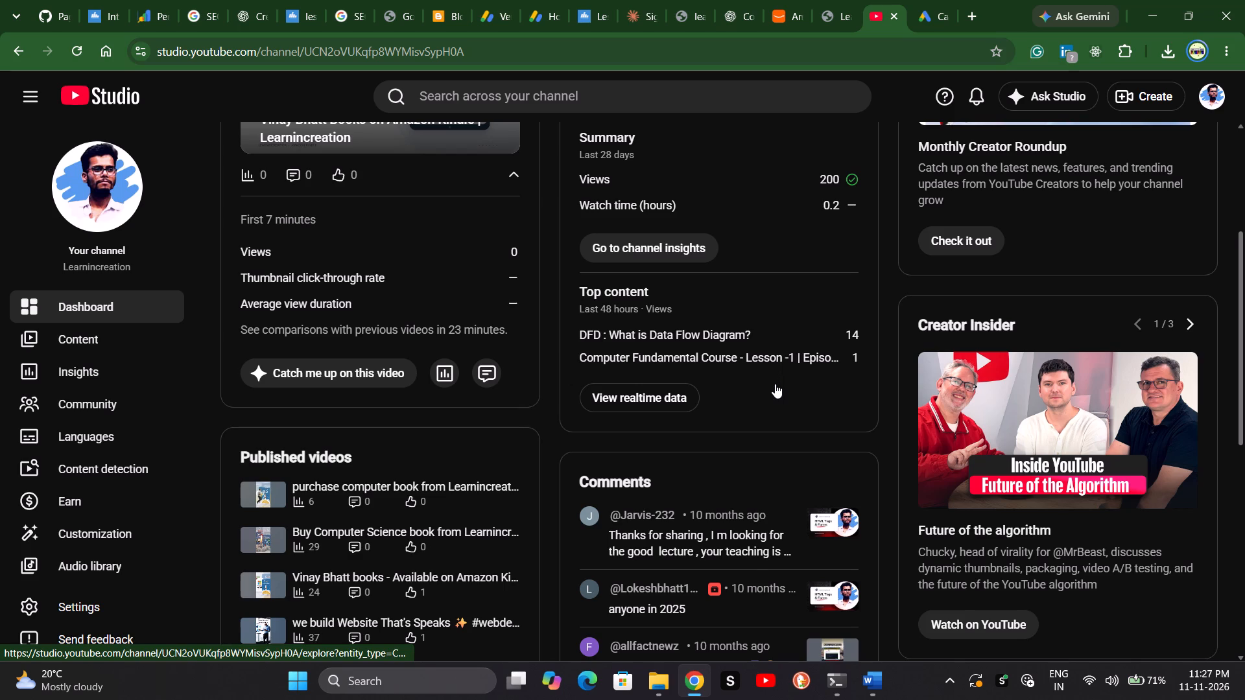
{"action": "scroll", "coordinate": [775, 384], "scroll_direction": "down", "scroll_amount": 2}
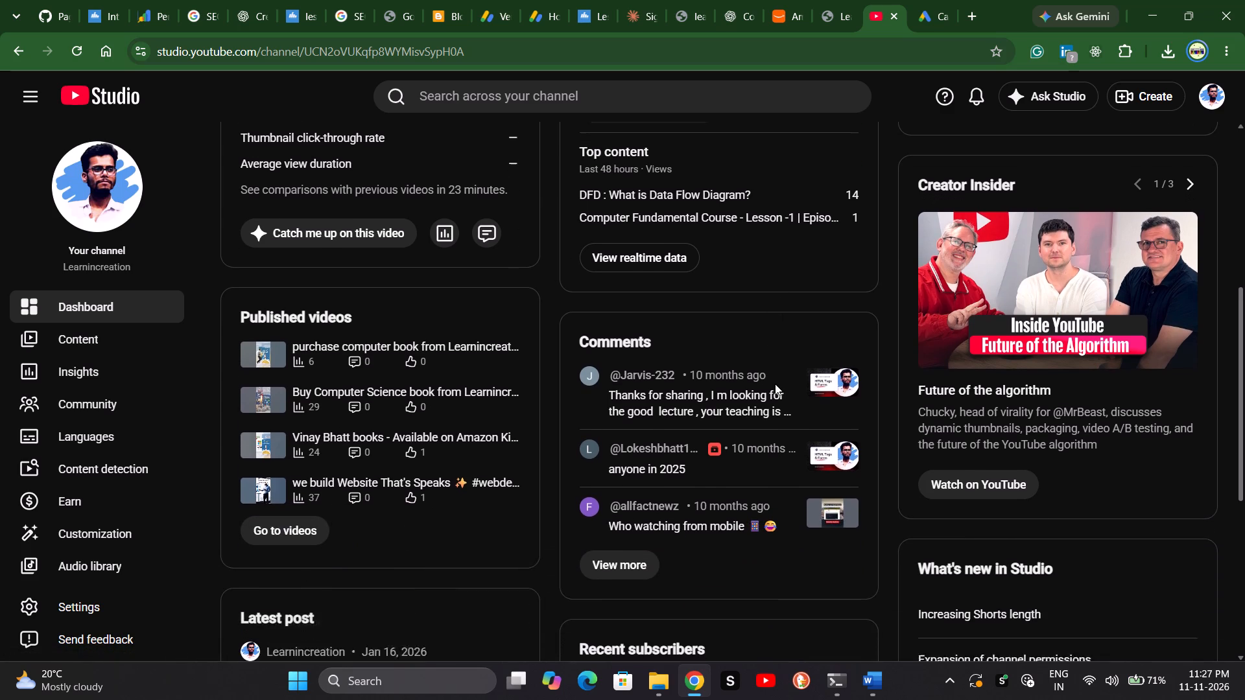
{"action": "scroll", "coordinate": [775, 384], "scroll_direction": "down", "scroll_amount": 1}
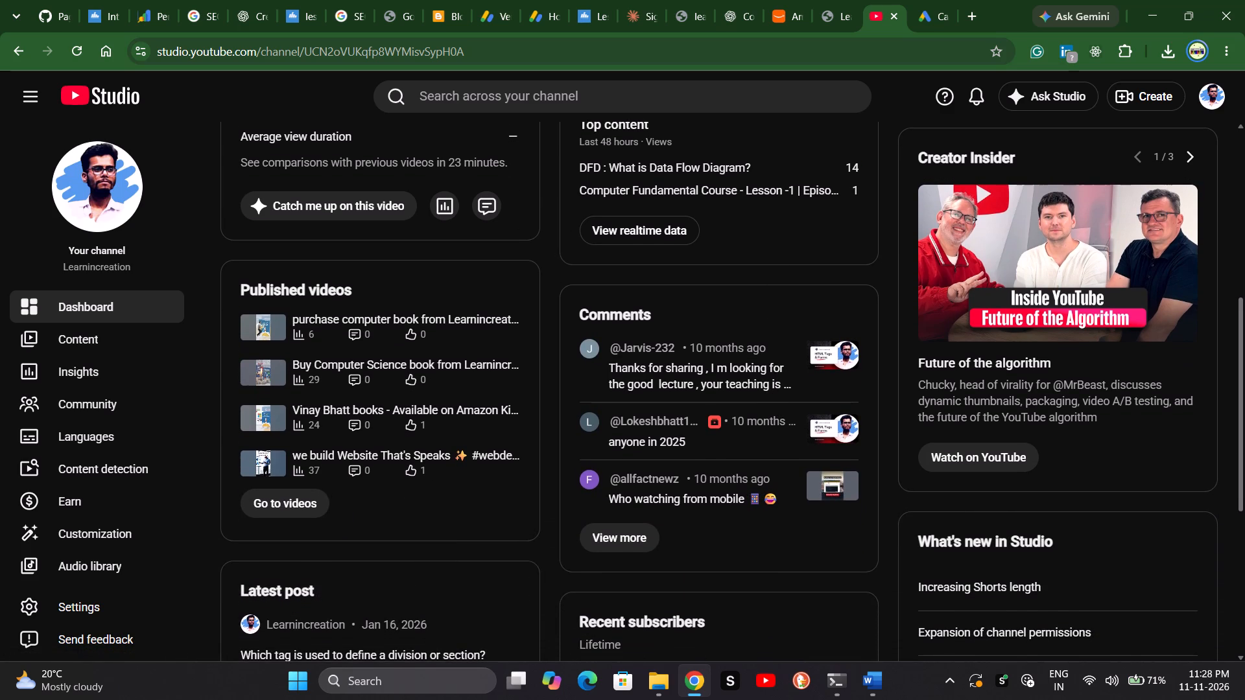
{"action": "scroll", "coordinate": [775, 420], "scroll_direction": "down", "scroll_amount": 1}
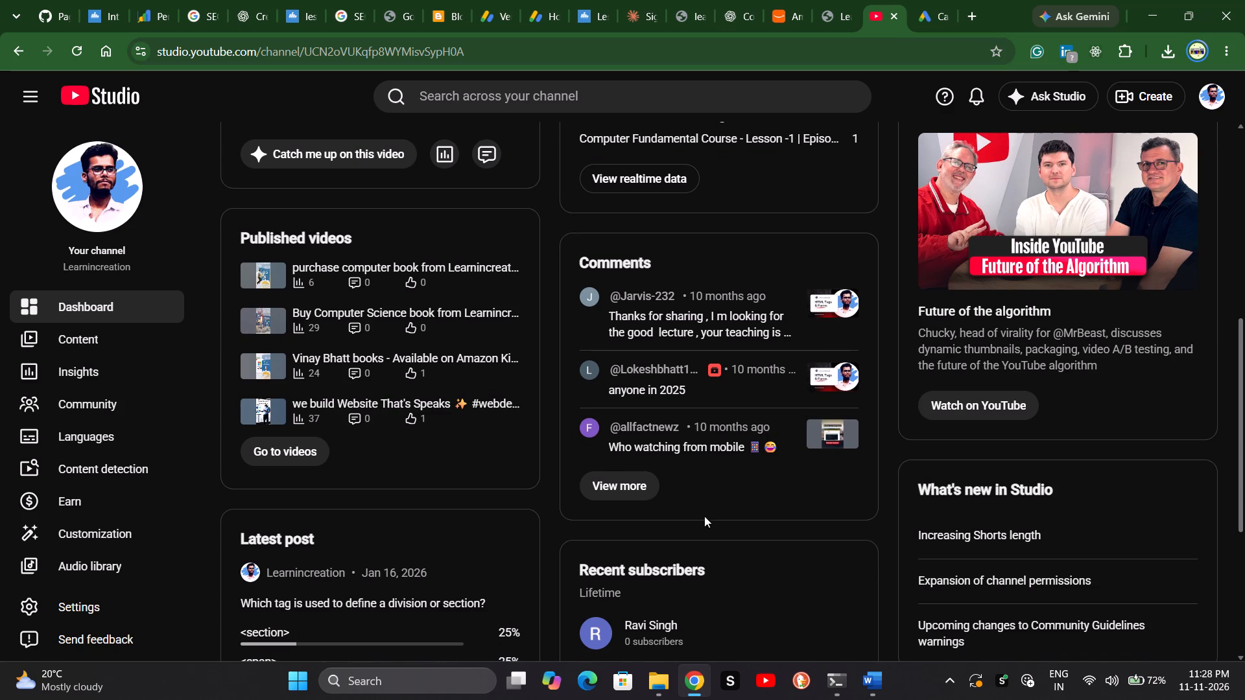
{"action": "scroll", "coordinate": [709, 537], "scroll_direction": "down", "scroll_amount": 1}
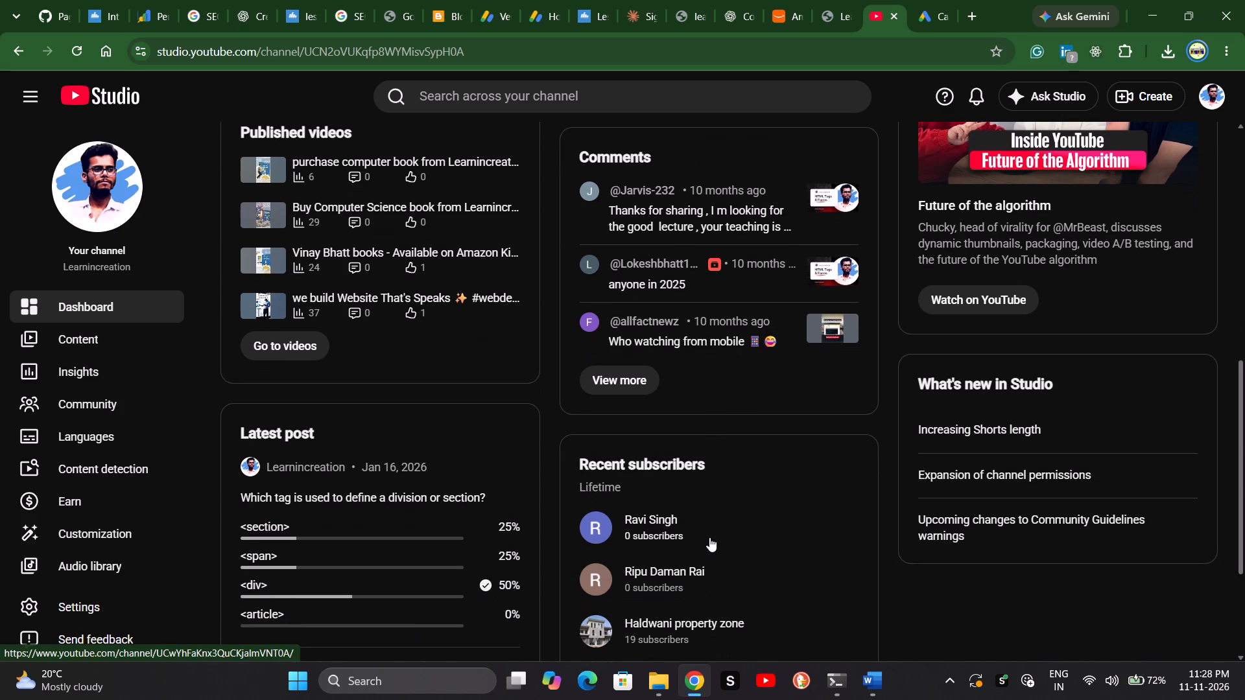
{"action": "scroll", "coordinate": [709, 537], "scroll_direction": "down", "scroll_amount": 1}
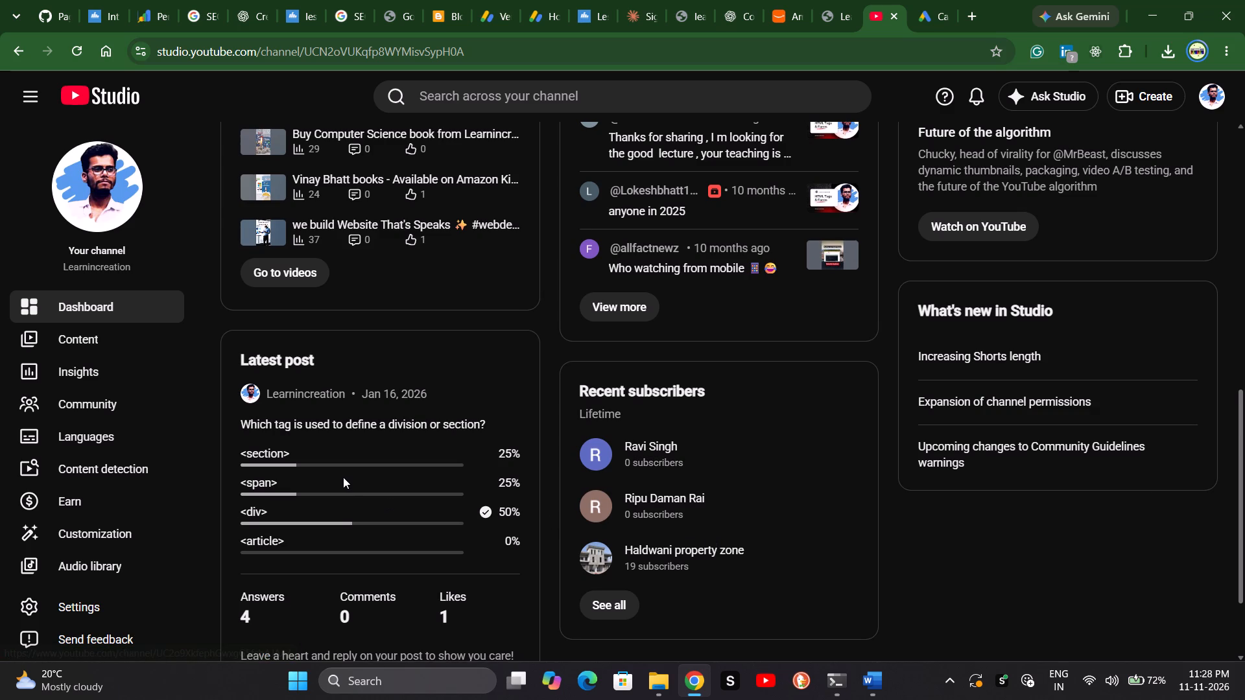
{"action": "scroll", "coordinate": [343, 477], "scroll_direction": "down", "scroll_amount": 1}
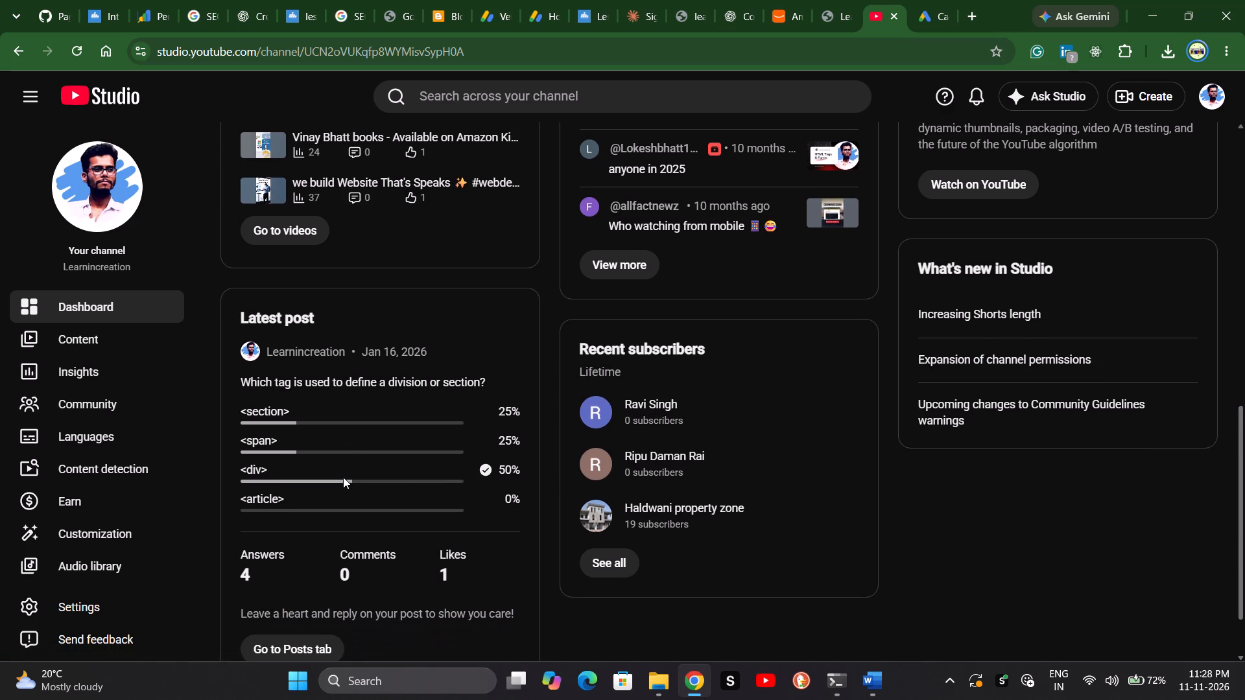
{"action": "scroll", "coordinate": [343, 477], "scroll_direction": "down", "scroll_amount": 1}
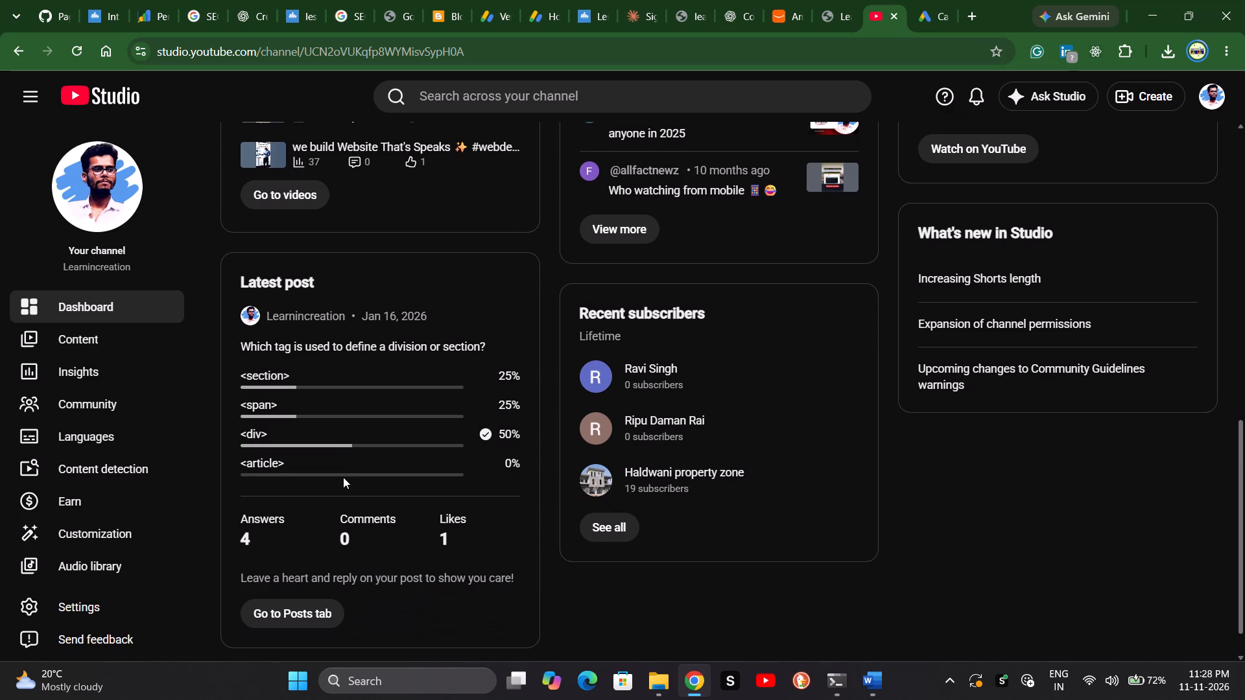
{"action": "scroll", "coordinate": [343, 477], "scroll_direction": "up", "scroll_amount": 4}
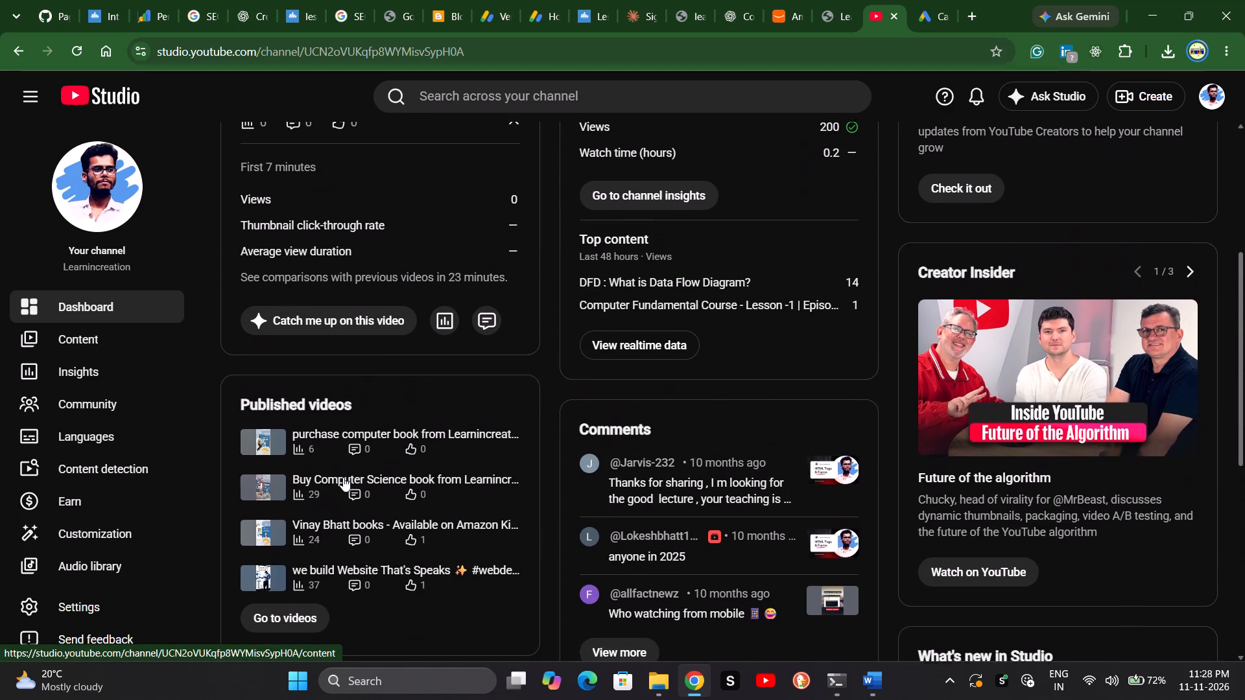
{"action": "scroll", "coordinate": [343, 477], "scroll_direction": "up", "scroll_amount": 2}
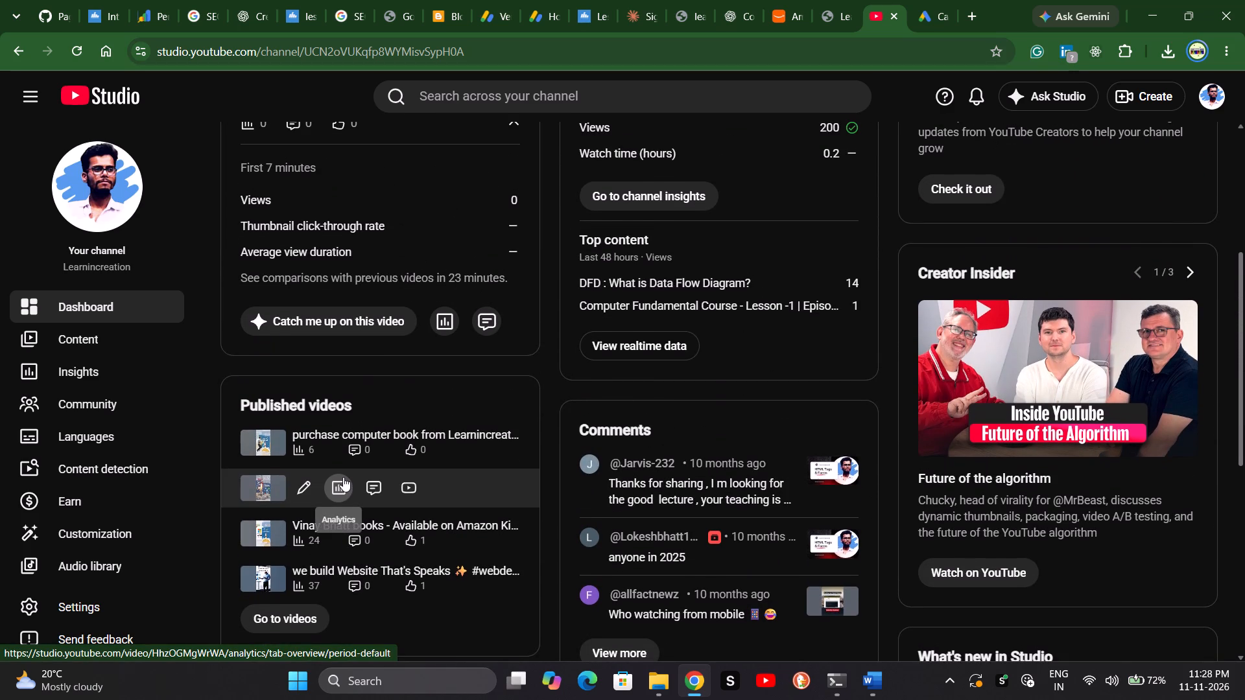
{"action": "scroll", "coordinate": [343, 477], "scroll_direction": "right", "scroll_amount": 2}
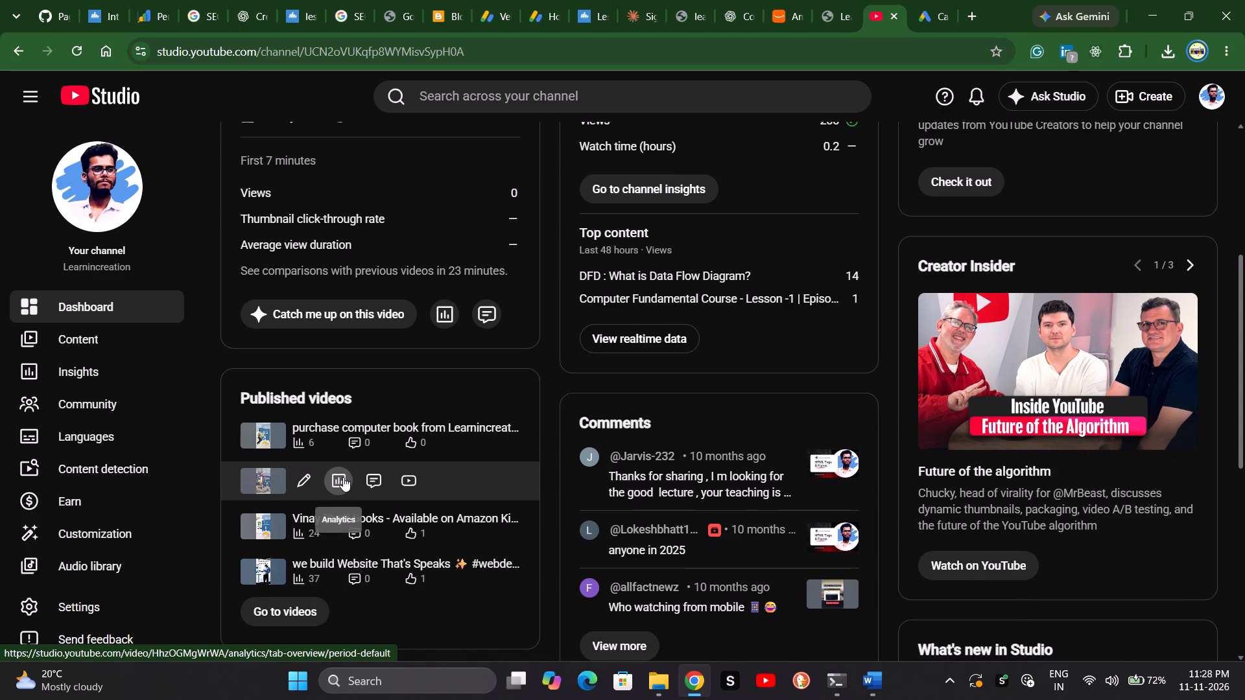
{"action": "scroll", "coordinate": [343, 477], "scroll_direction": "right", "scroll_amount": 1}
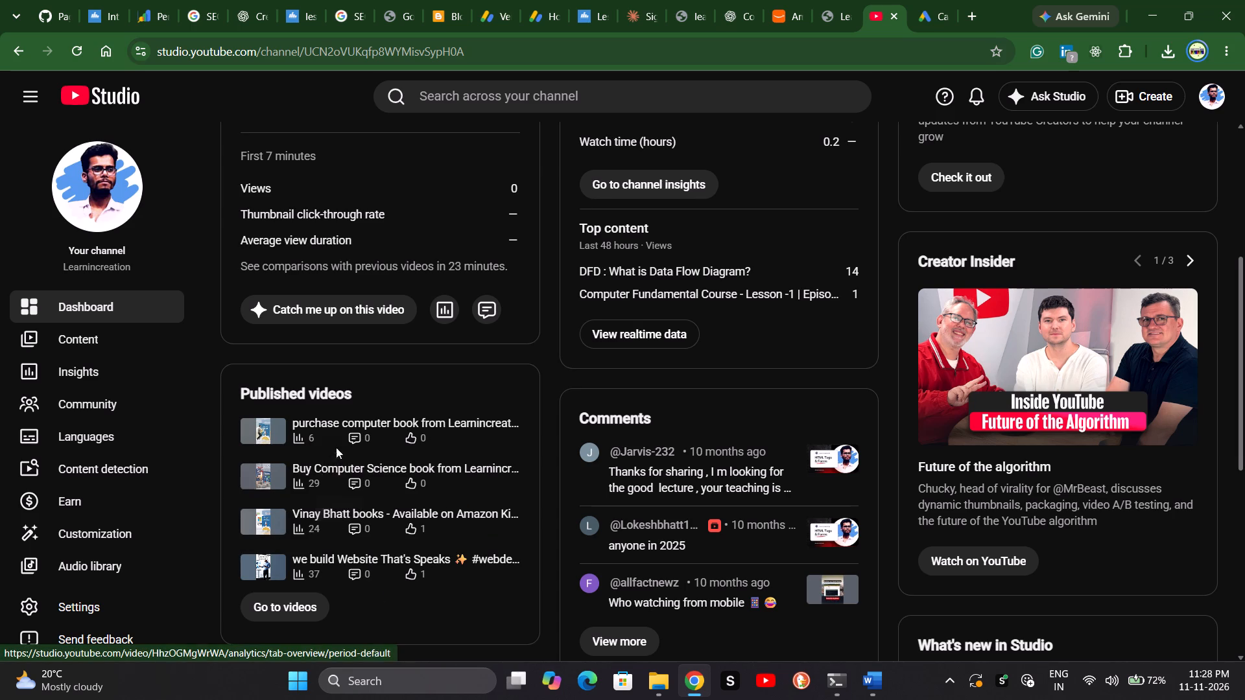
{"action": "scroll", "coordinate": [325, 434], "scroll_direction": "up", "scroll_amount": 2}
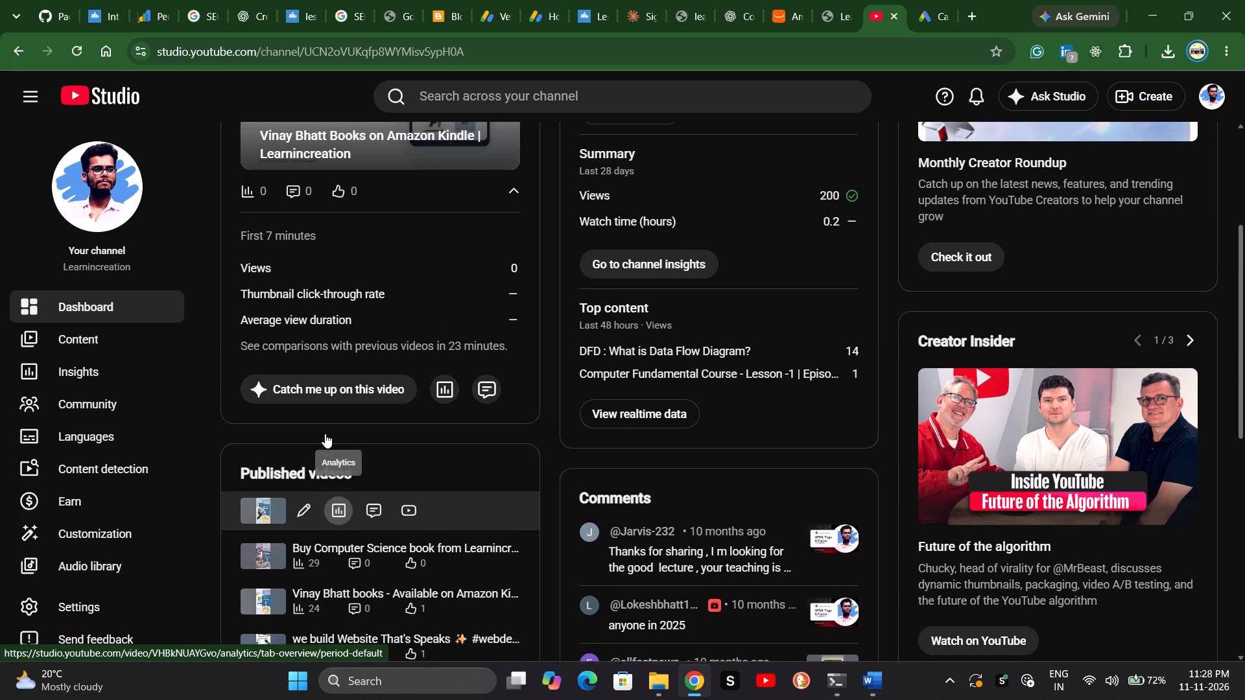
{"action": "scroll", "coordinate": [325, 434], "scroll_direction": "up", "scroll_amount": 3}
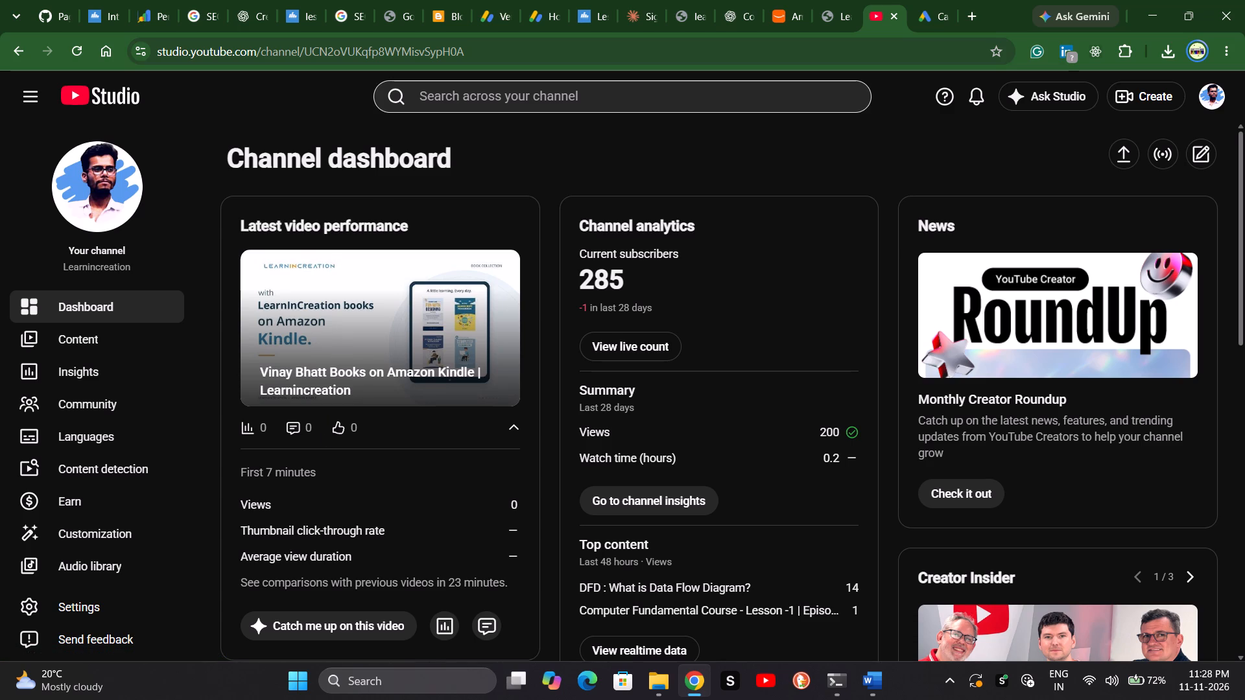
Close the YouTube Studio dashboard and the Google Ads campaign settings pages.
{"action": "left_click", "coordinate": [895, 15]}
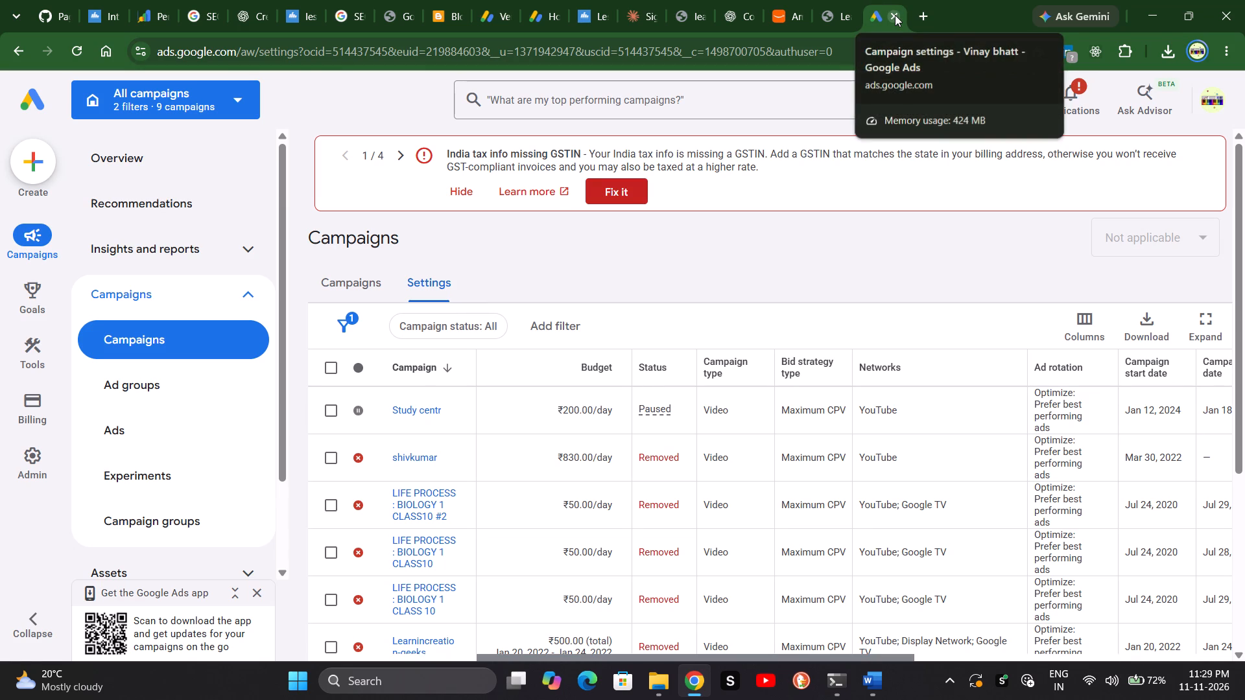
{"action": "left_click", "coordinate": [895, 15]}
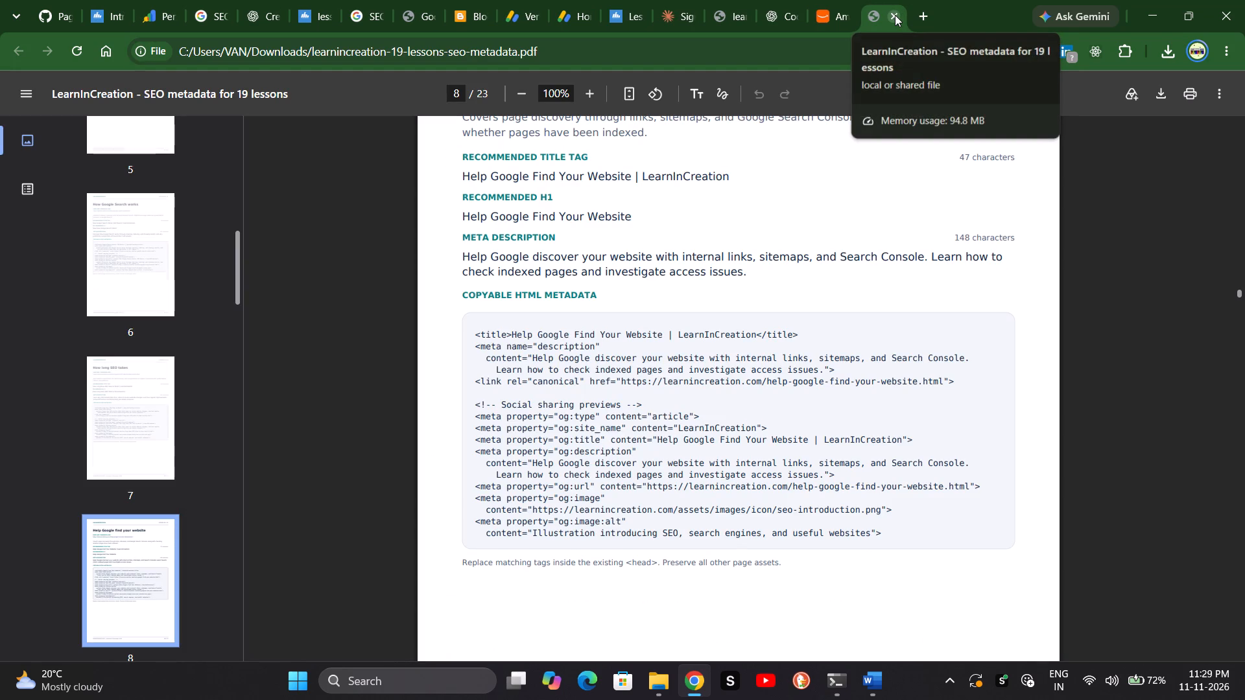